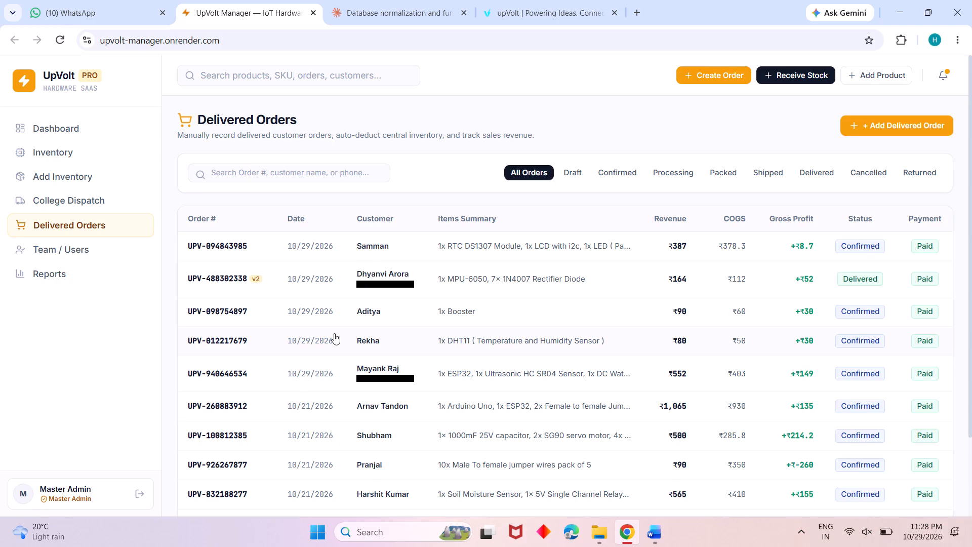
Review the full Delivered Orders list, examining the orders' dates, customers, items, revenue, gross profit, status and payment.
scroll(334, 333, down, 3)
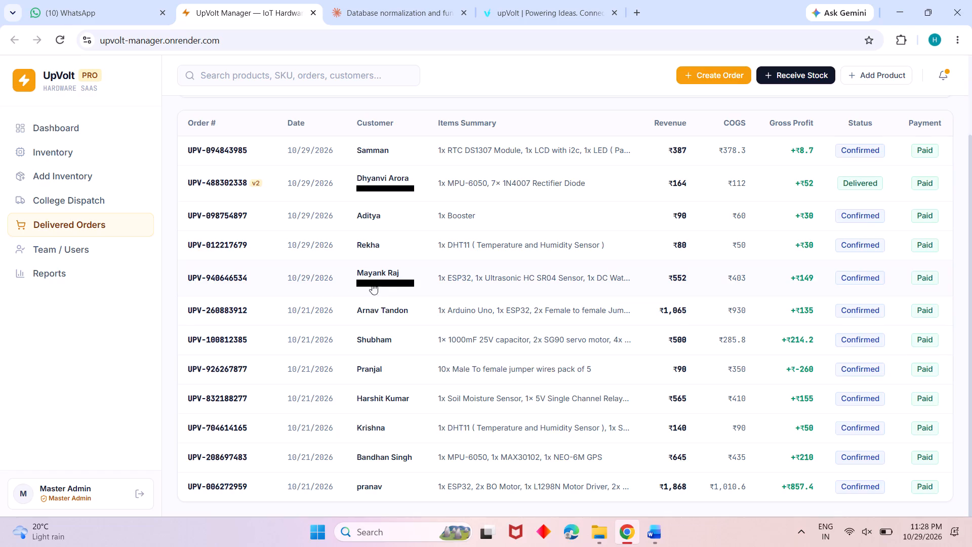
scroll(385, 247, up, 1)
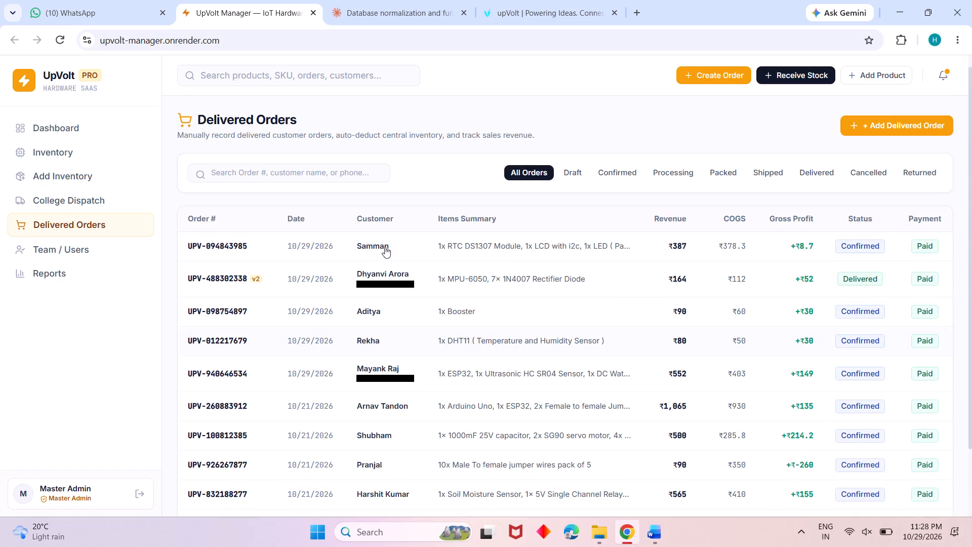
scroll(385, 247, up, 2)
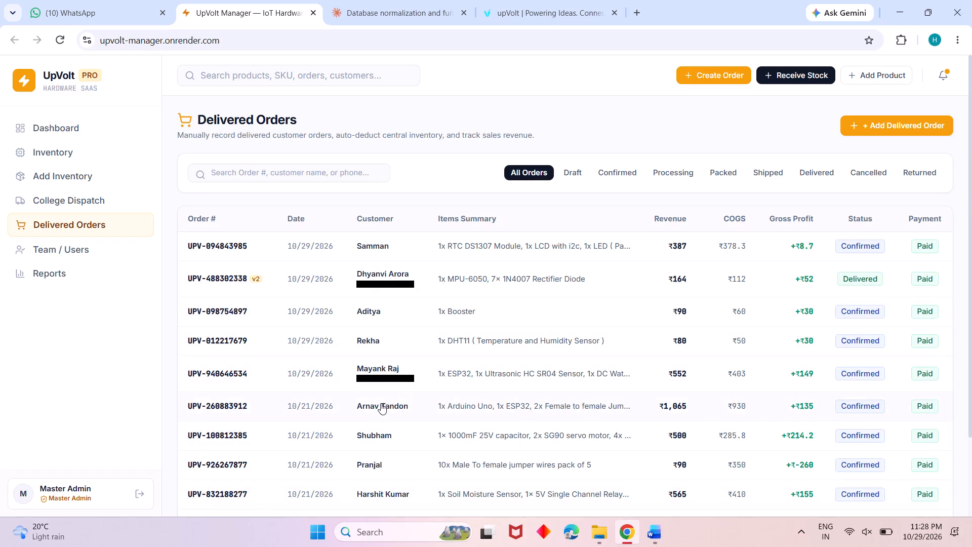
scroll(381, 453, down, 4)
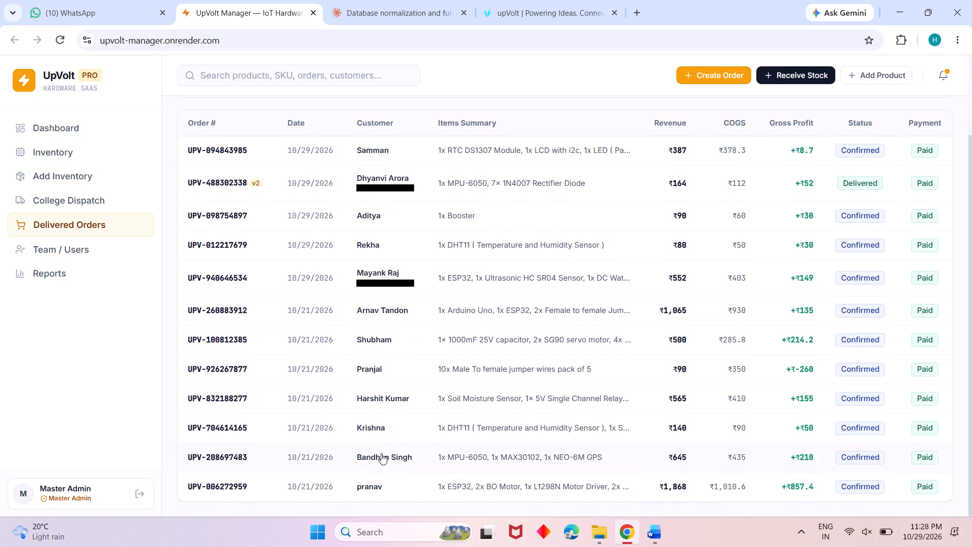
scroll(381, 453, down, 2)
scroll(381, 198, up, 1)
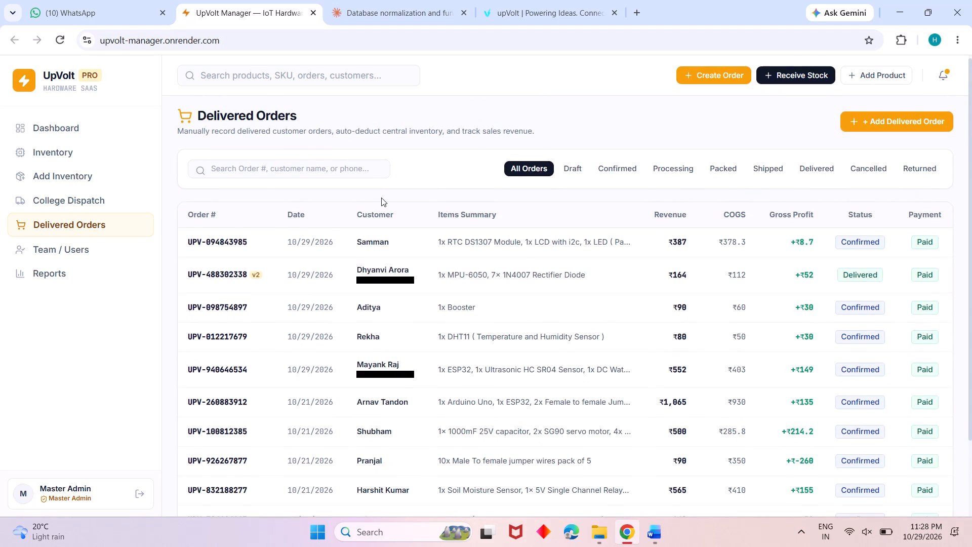
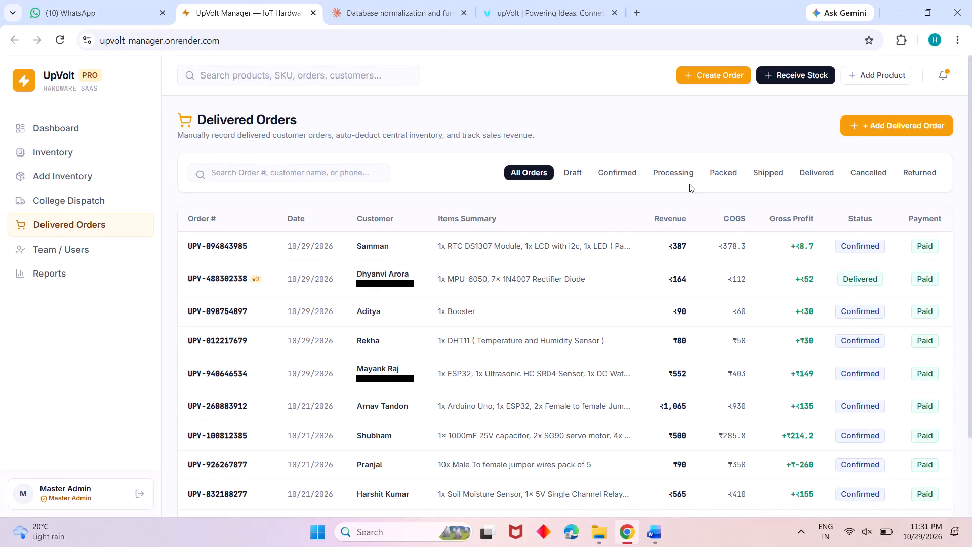
Start a new delivered order and enter Deepanita as the customer name.
click(888, 119)
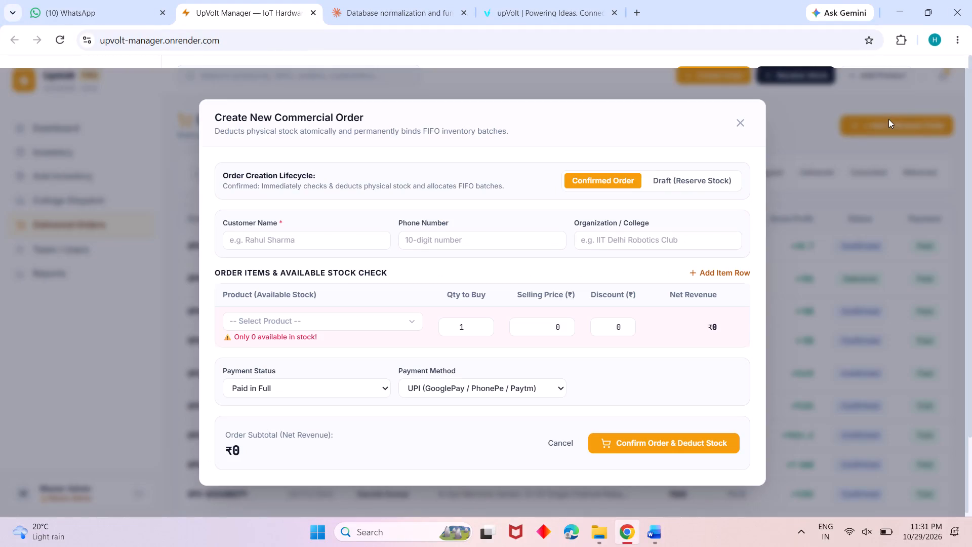
click(365, 246)
text(Deepant)
key(BackSpace)
text(ita)
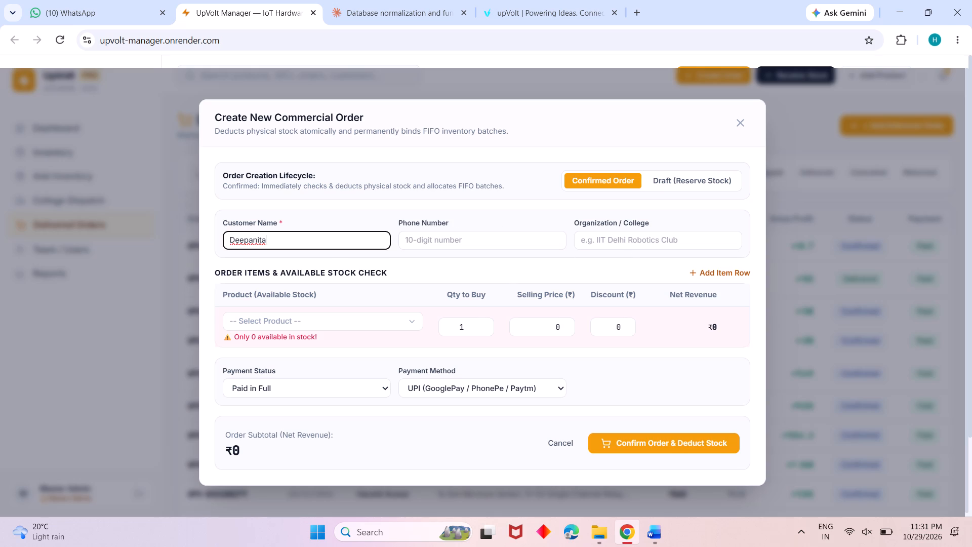
Add eight more item rows to the order, making nine product rows in total.
click(693, 270)
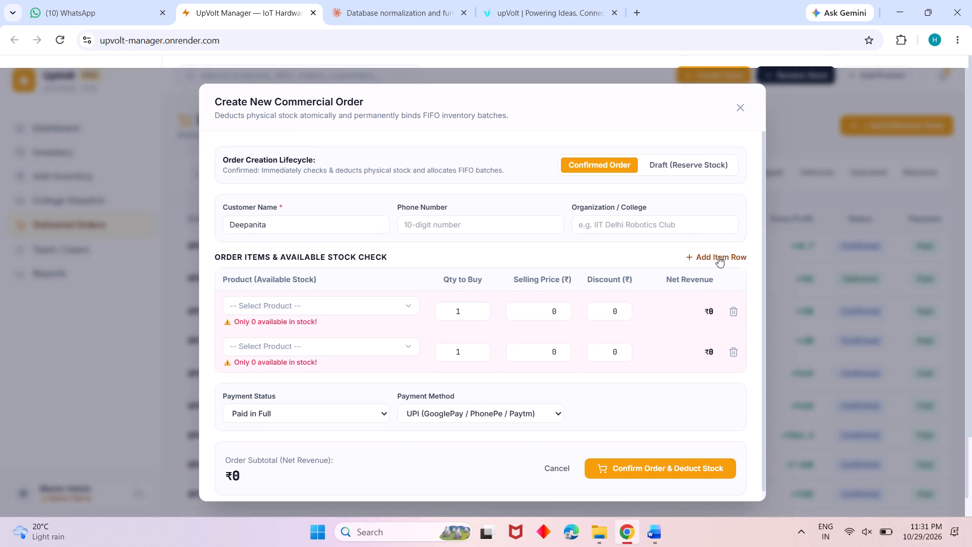
triple_click(718, 256)
double_click(718, 256)
double_click(718, 256)
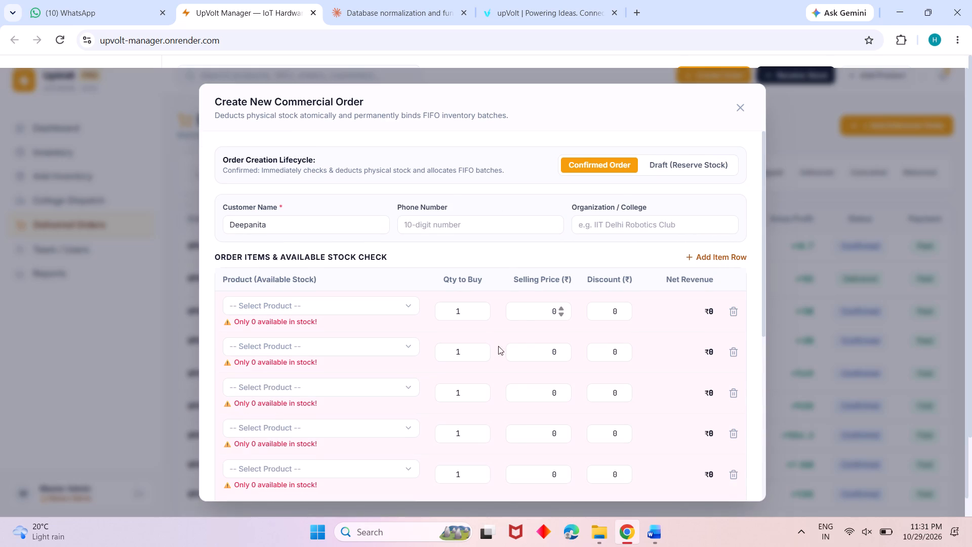
Choose Breadboard as the product in the first order item row.
click(397, 309)
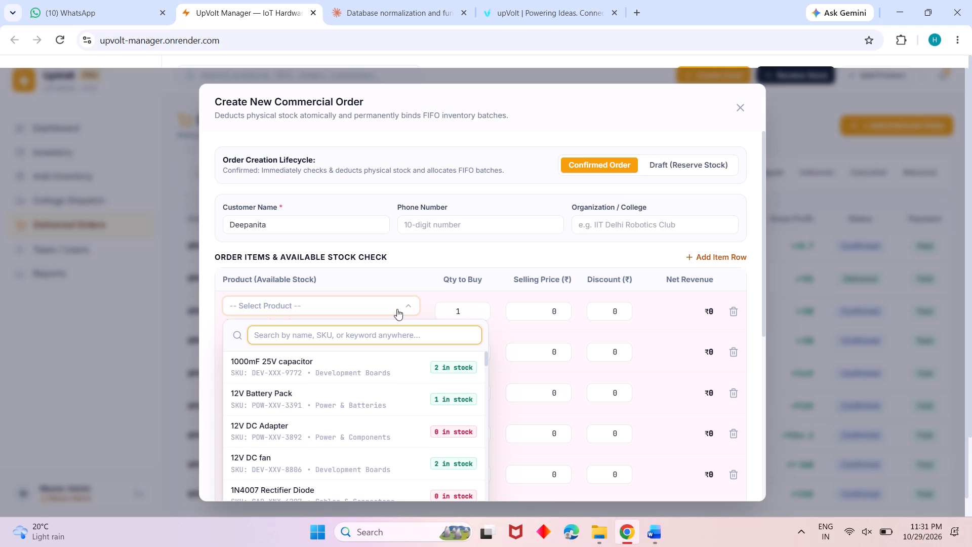
text(bread)
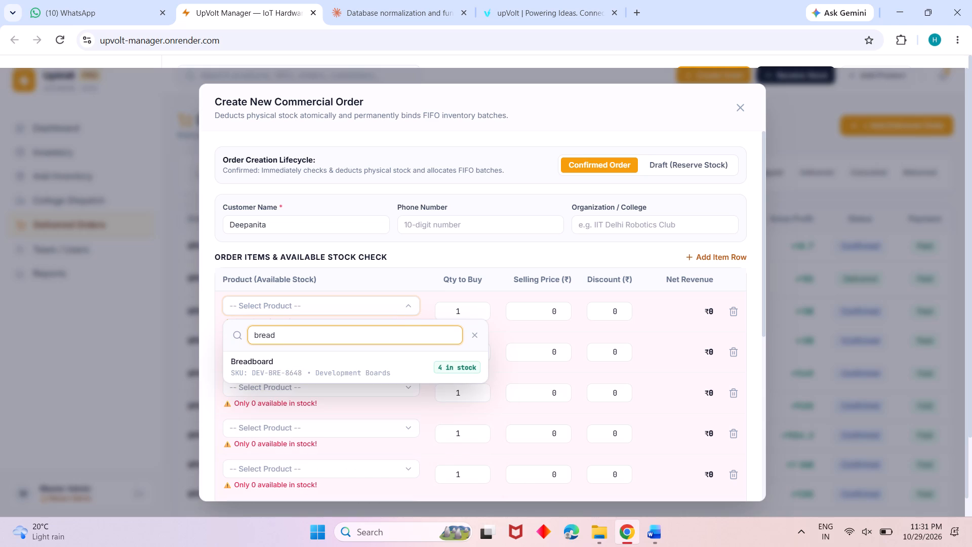
click(352, 362)
Add Male To female jumper wires pack of 5 as the second order item with quantity 2.
click(386, 338)
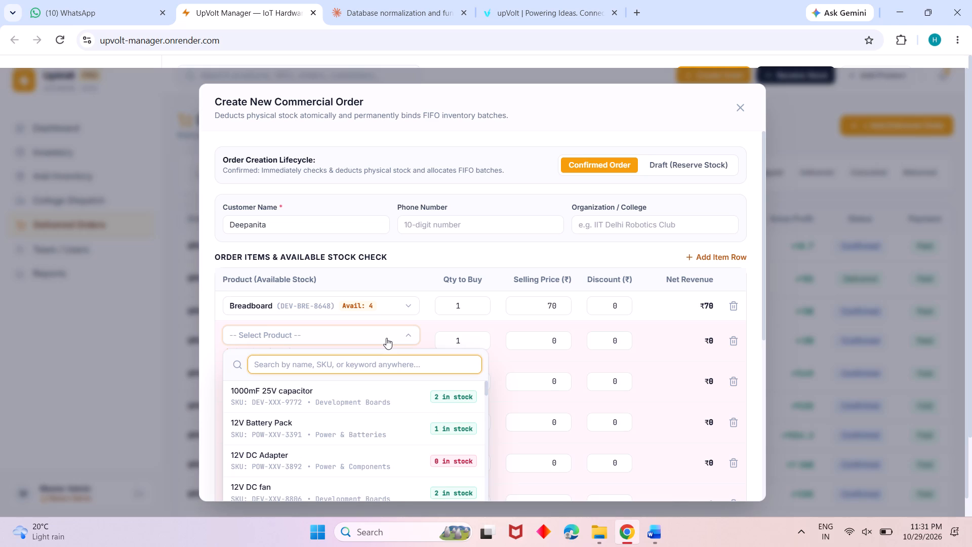
text(male ot)
key(BackSpace)
key(BackSpace)
text(to m)
key(BackSpace)
text(female)
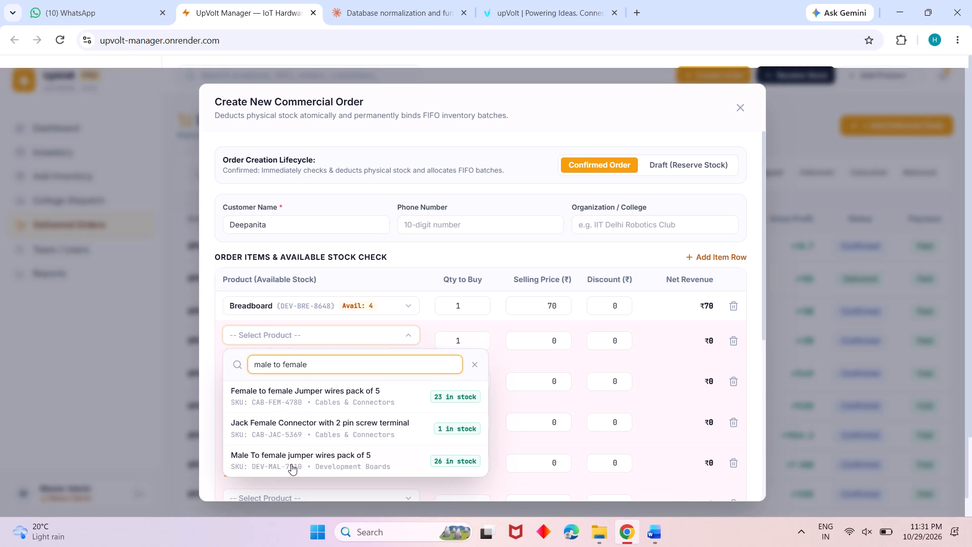
click(291, 464)
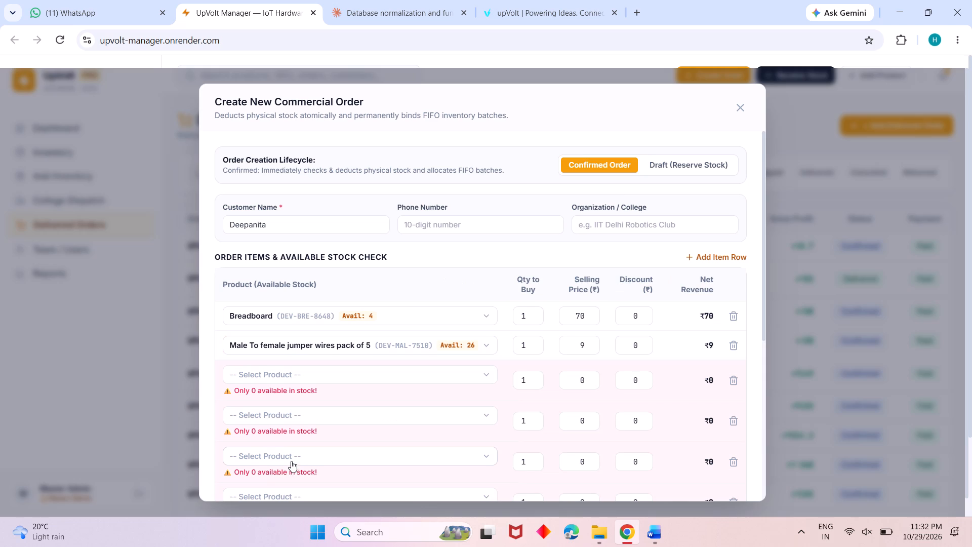
click(533, 343)
Add Resistor 220ohm (pack of 4) as the third order item with quantity 2.
click(406, 372)
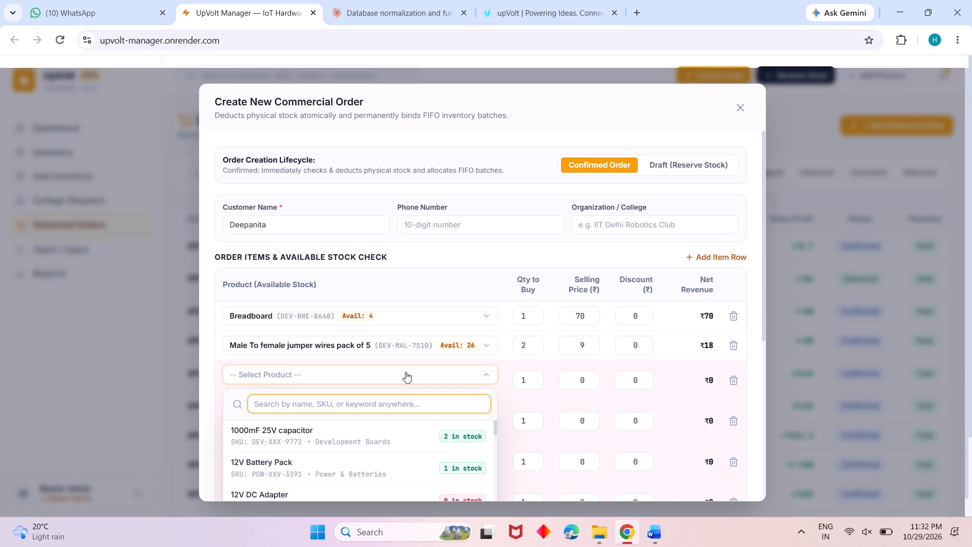
text(resistor)
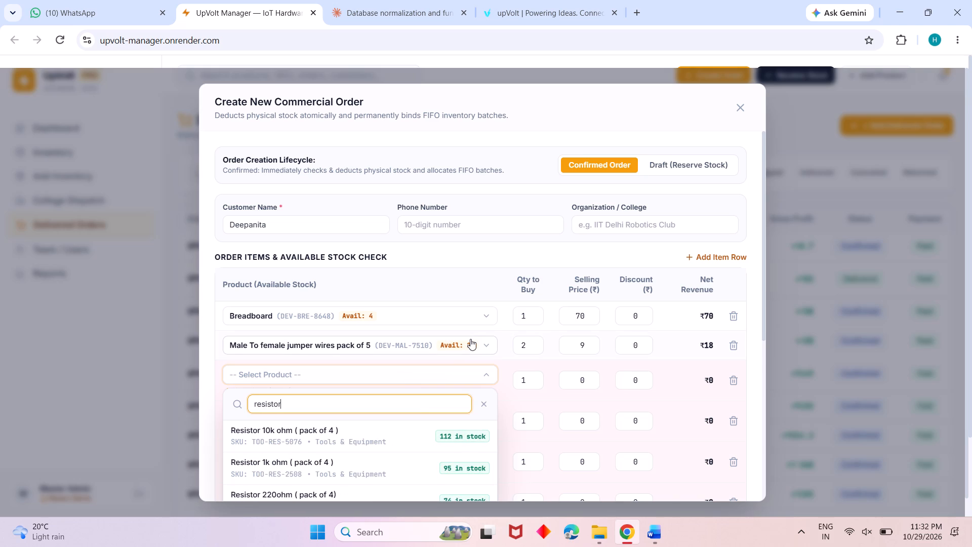
scroll(435, 340, down, 1)
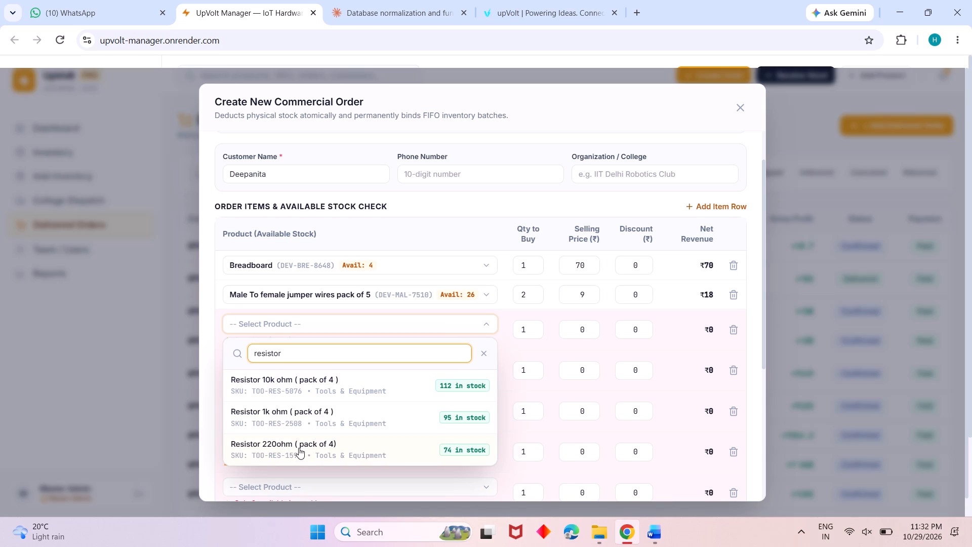
click(299, 448)
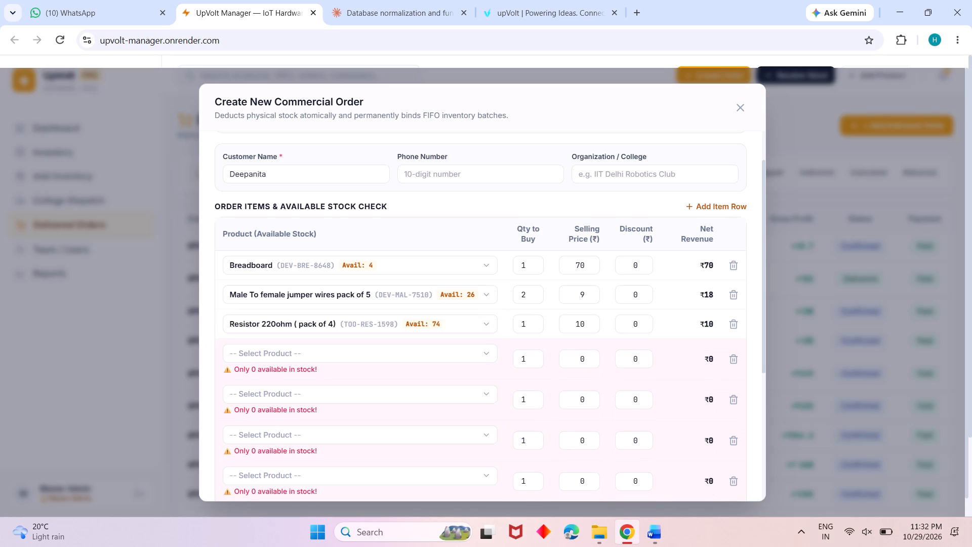
click(534, 319)
Choose Female to female Jumper wires pack of 5 as the product in the fourth order item row.
click(446, 351)
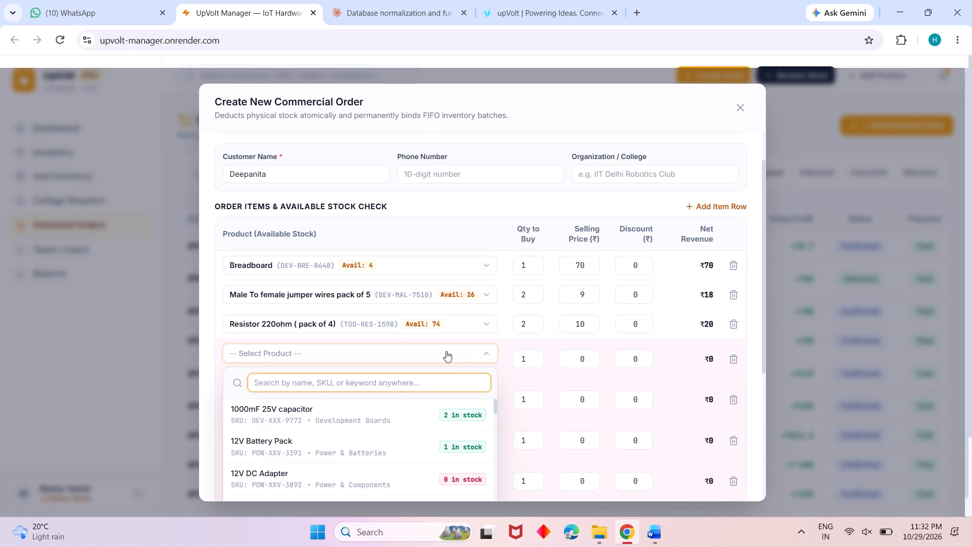
text(fre)
key(BackSpace)
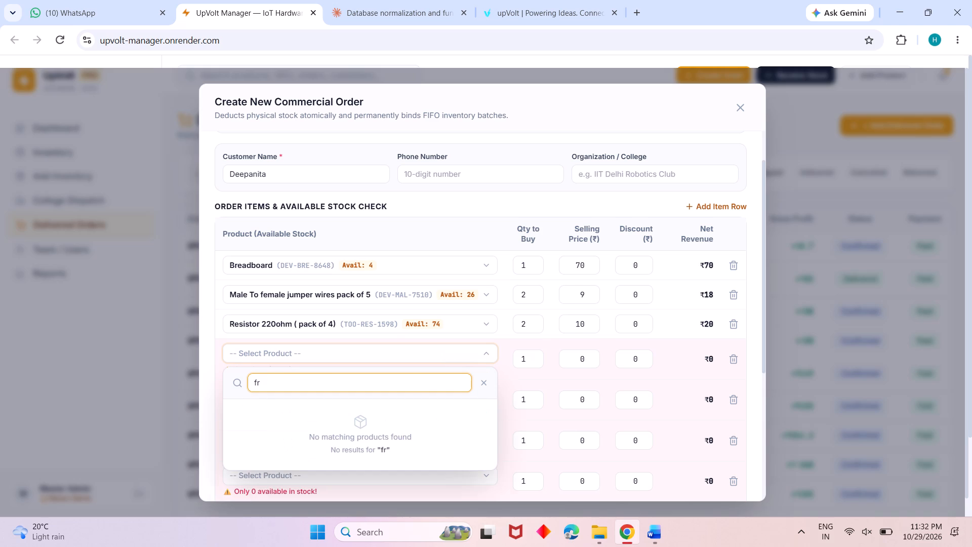
key(BackSpace)
text(emale)
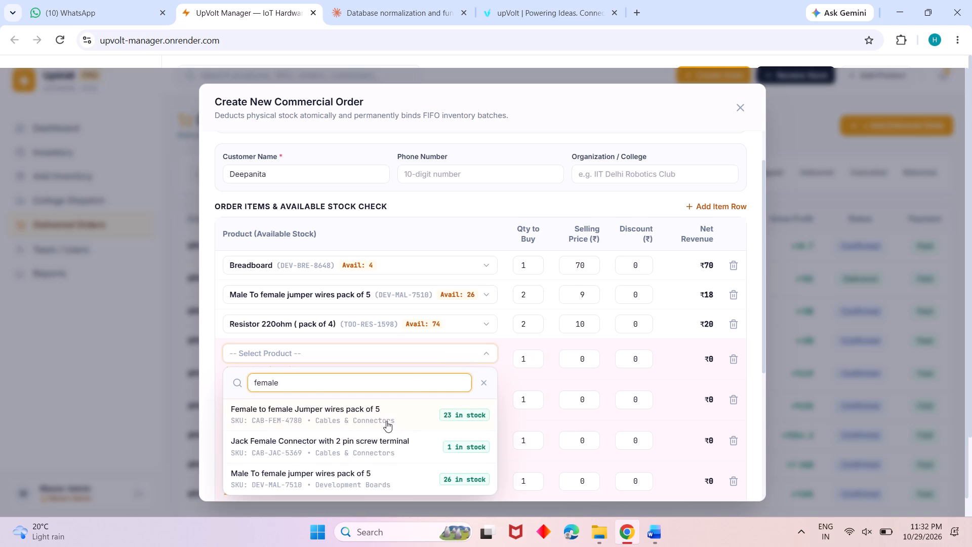
click(386, 421)
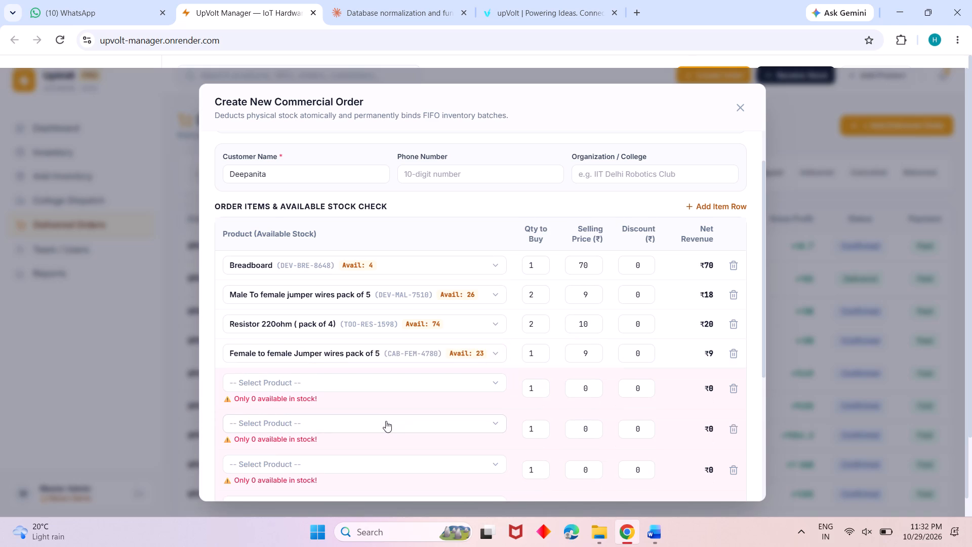
Add Resistor 10k ohm (pack of 4) as the fifth order item with quantity 2.
click(484, 375)
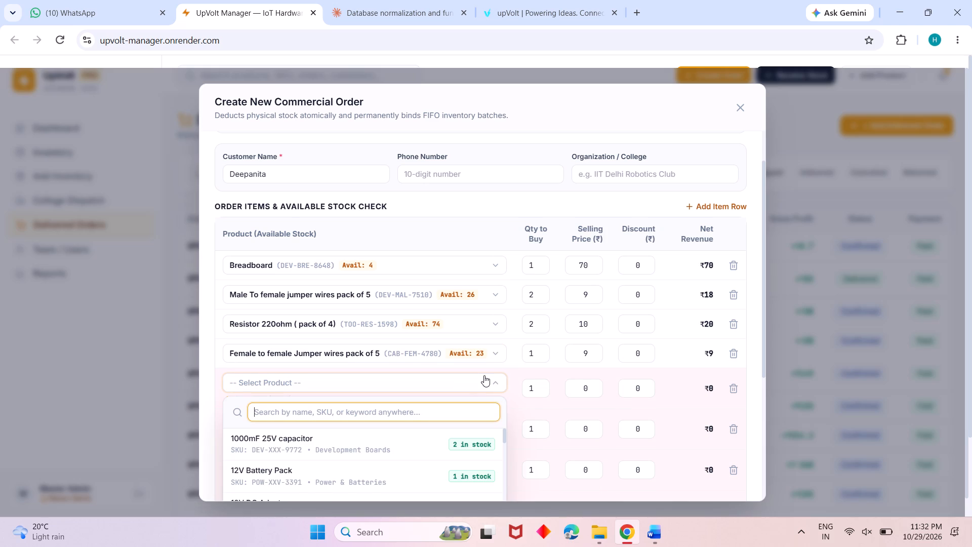
text(resistr)
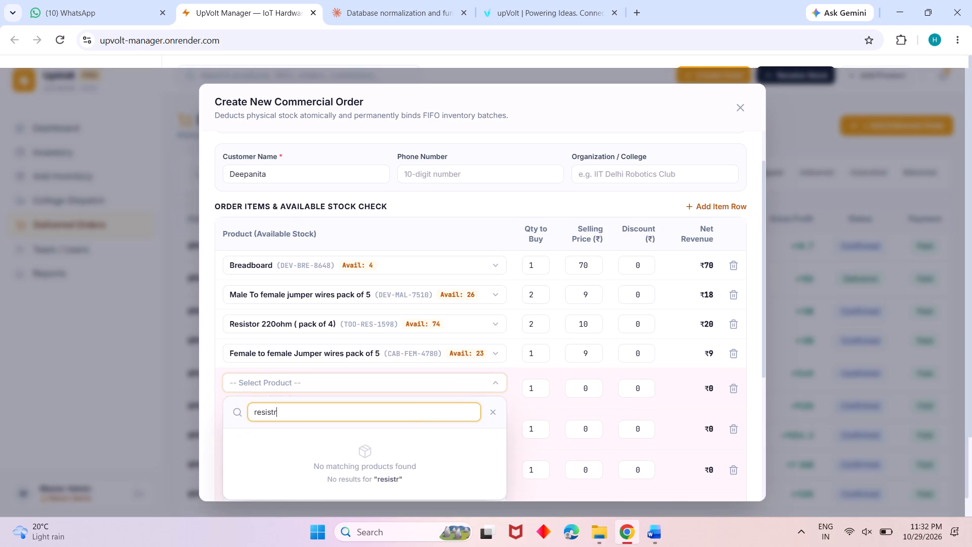
key(BackSpace)
text(or)
scroll(444, 393, down, 1)
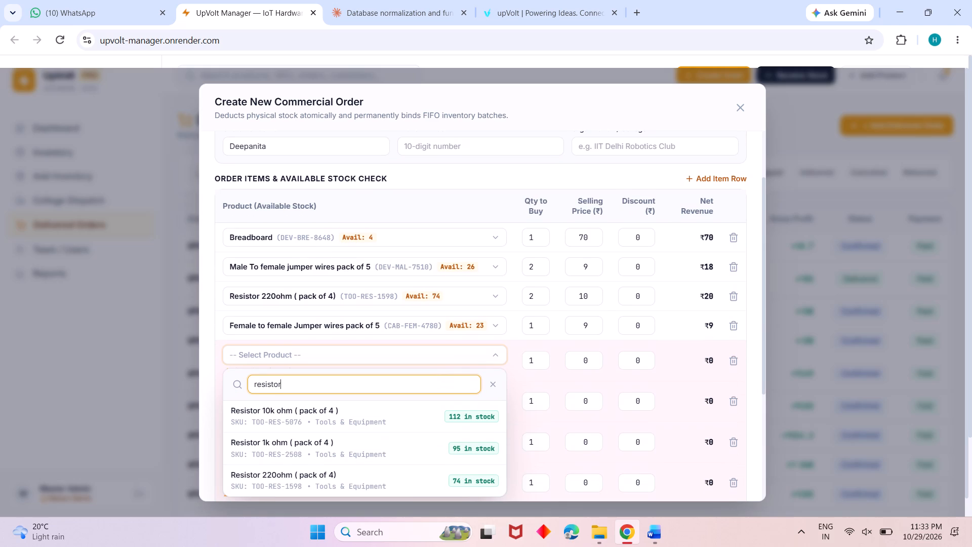
scroll(382, 412, down, 1)
click(376, 390)
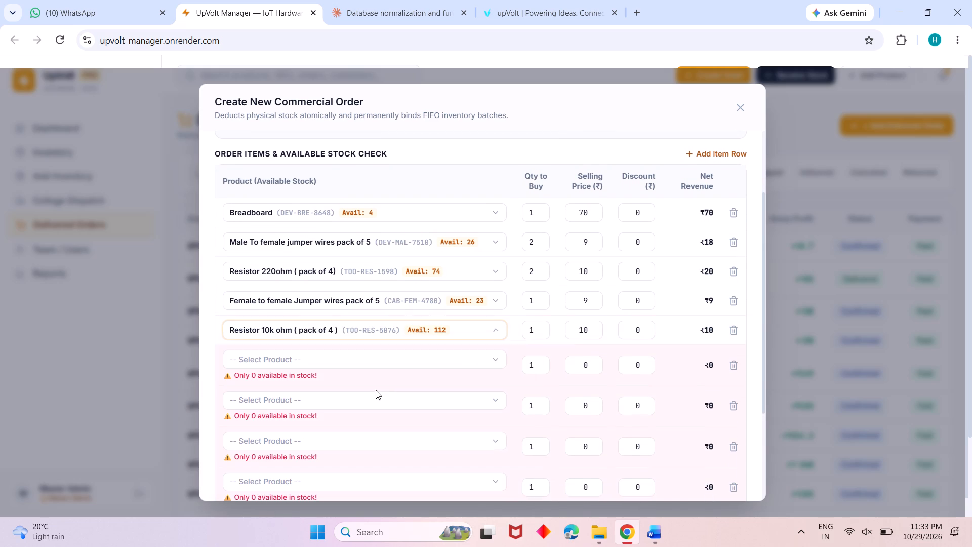
click(542, 326)
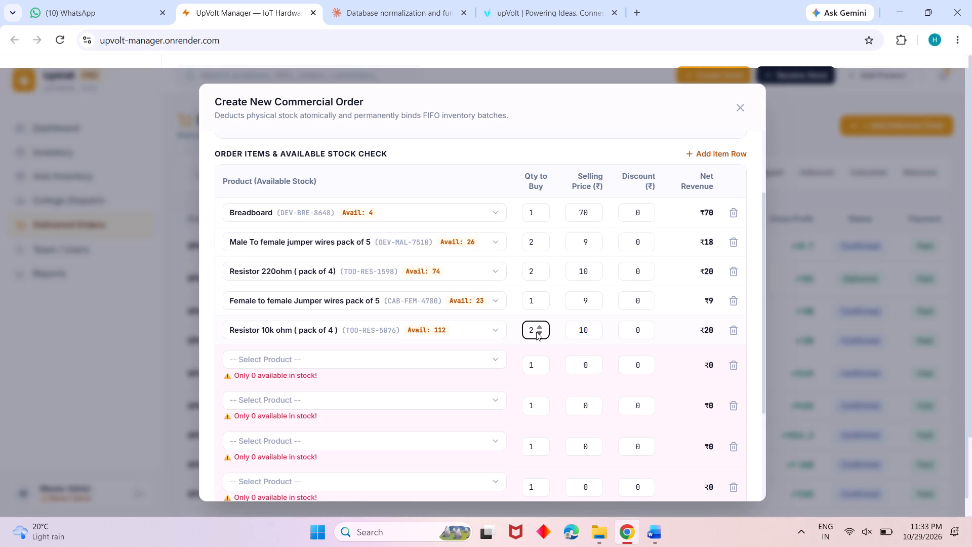
Add Resistor 1k ohm (pack of 4) as the sixth order item with quantity 2.
click(489, 360)
text(resis)
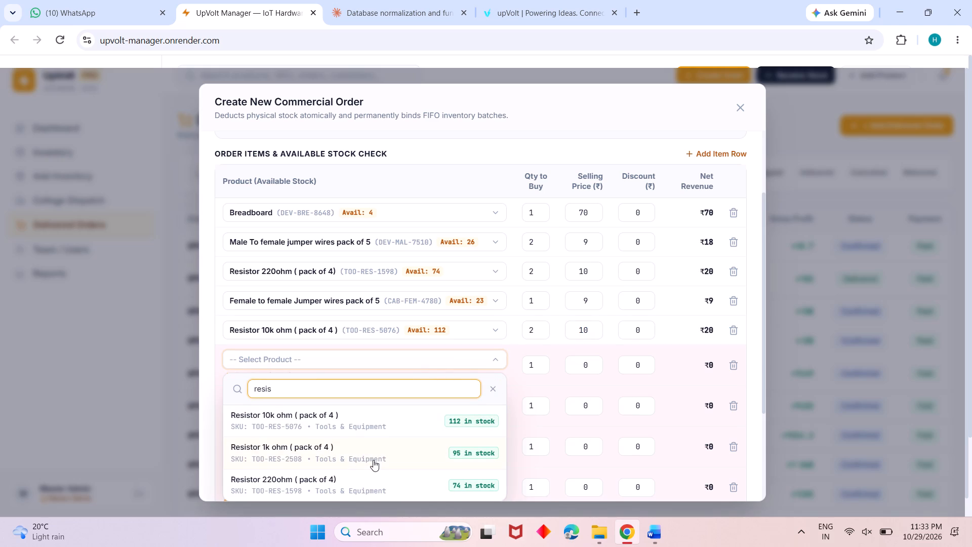
click(373, 460)
click(538, 358)
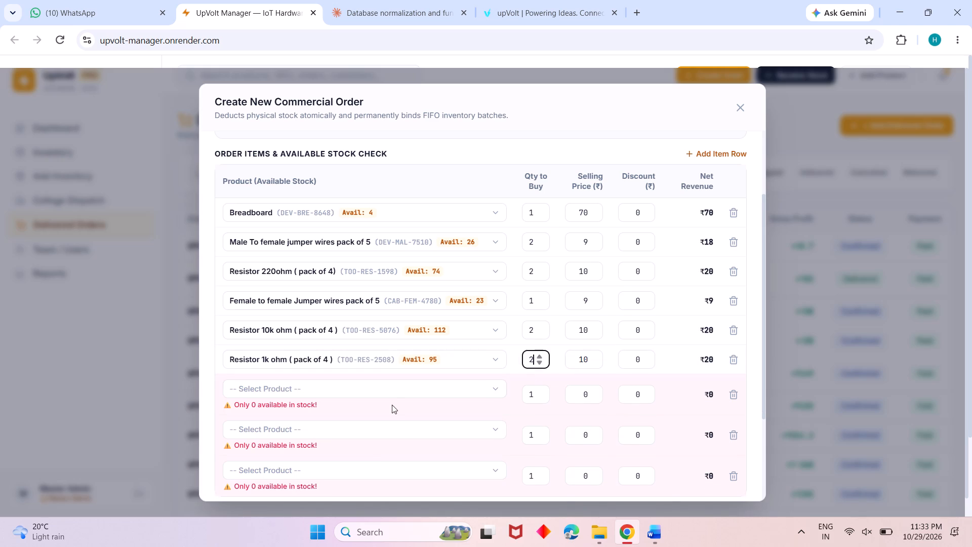
Add the in-stock Push Buttons (TOO-PUS-7102) as the seventh order item with quantity 2.
click(410, 389)
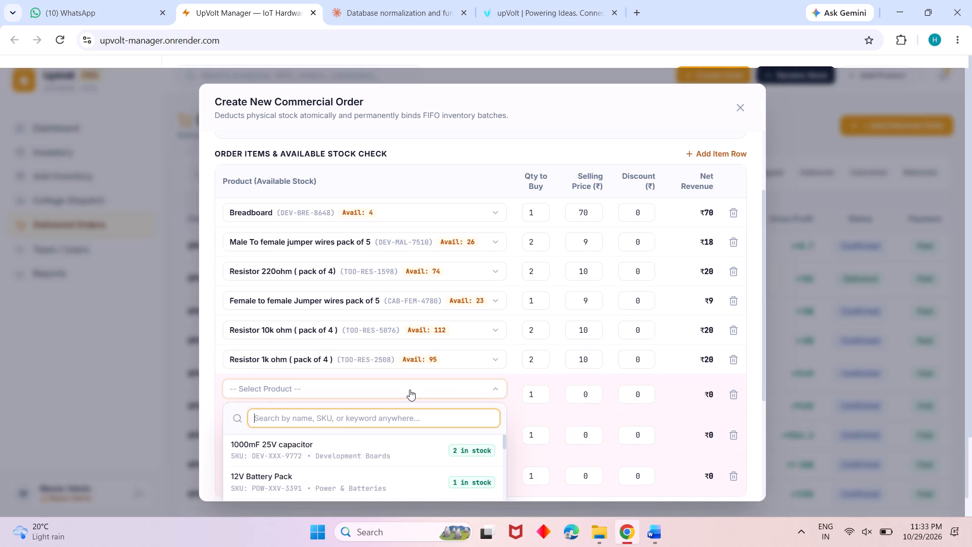
text(push)
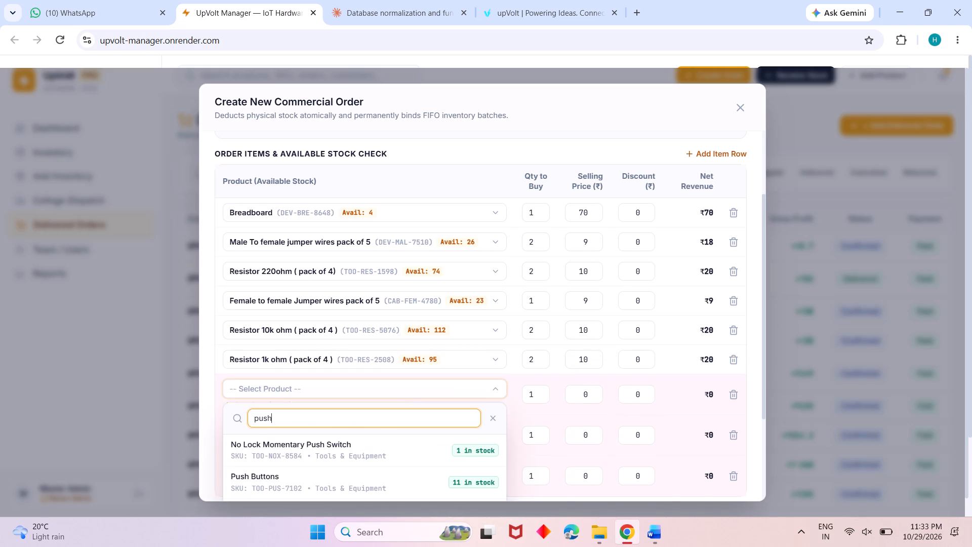
key(space)
text(button)
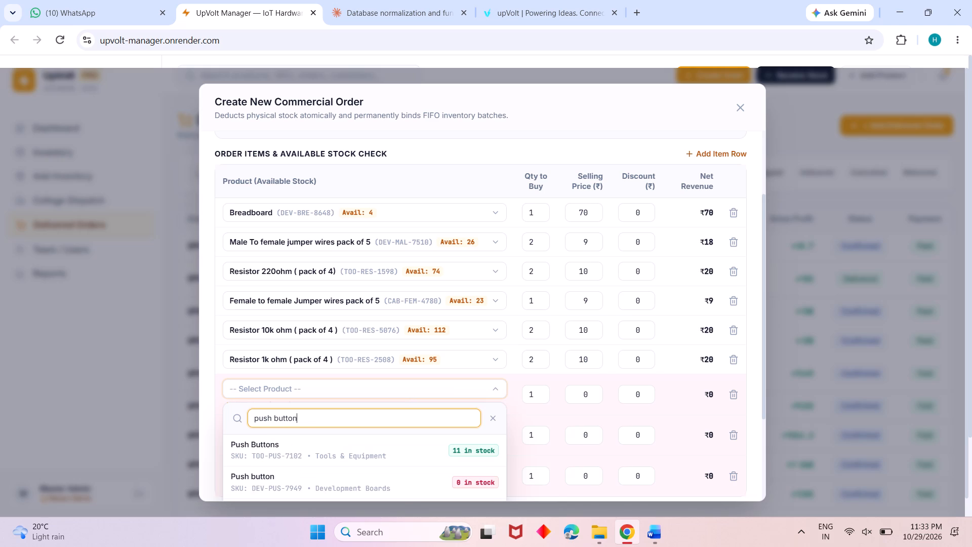
scroll(410, 389, down, 1)
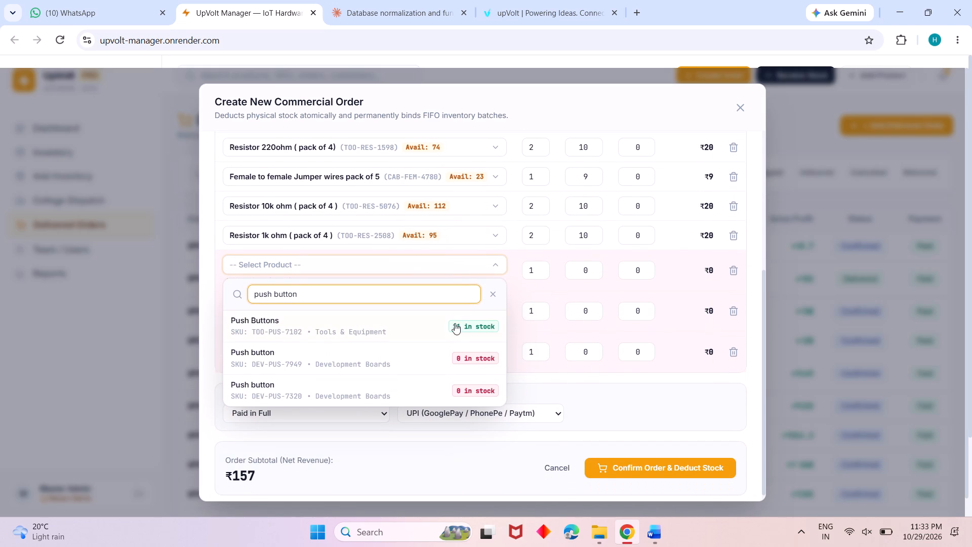
click(449, 325)
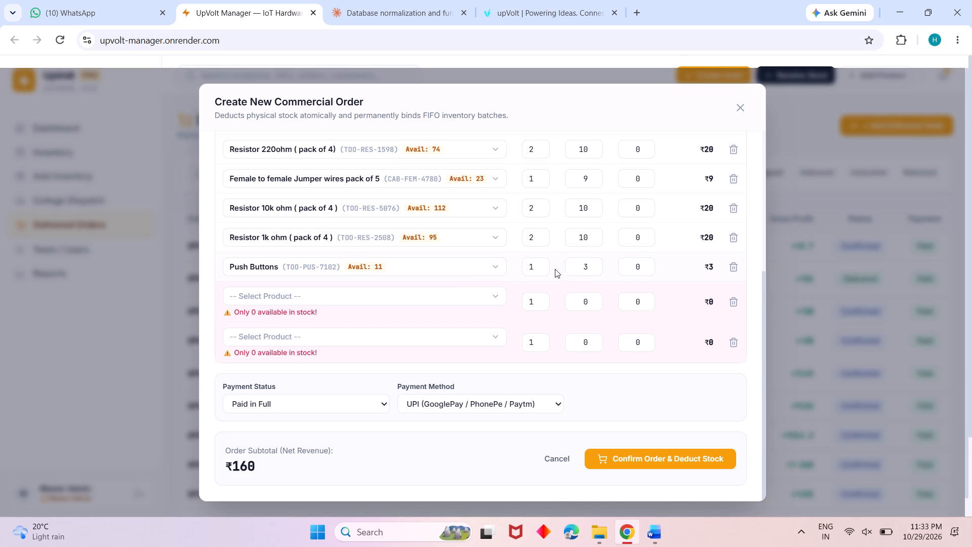
click(539, 261)
Choose 5V Active Buzzer (TOO-XVX-7523) as the product in the eighth order item row.
click(383, 296)
text(buzzer)
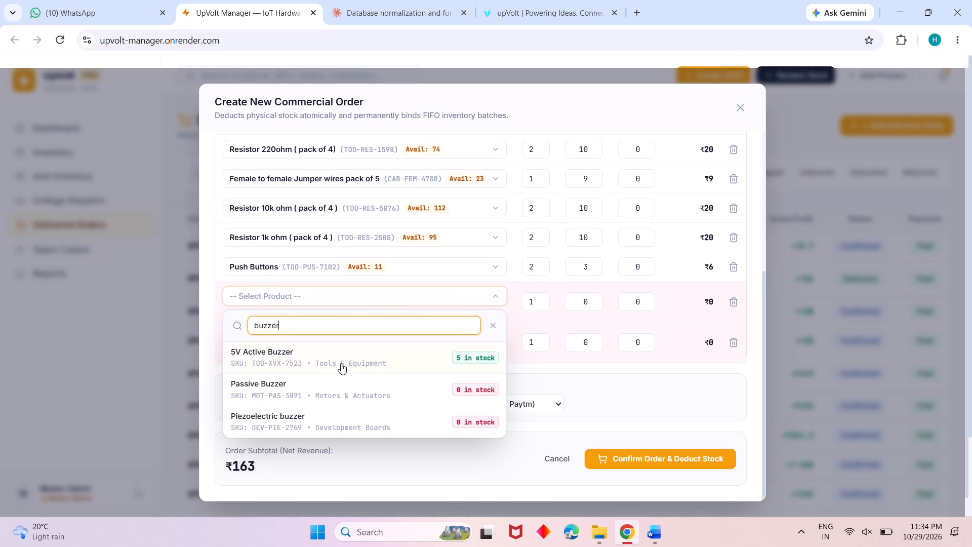
click(341, 363)
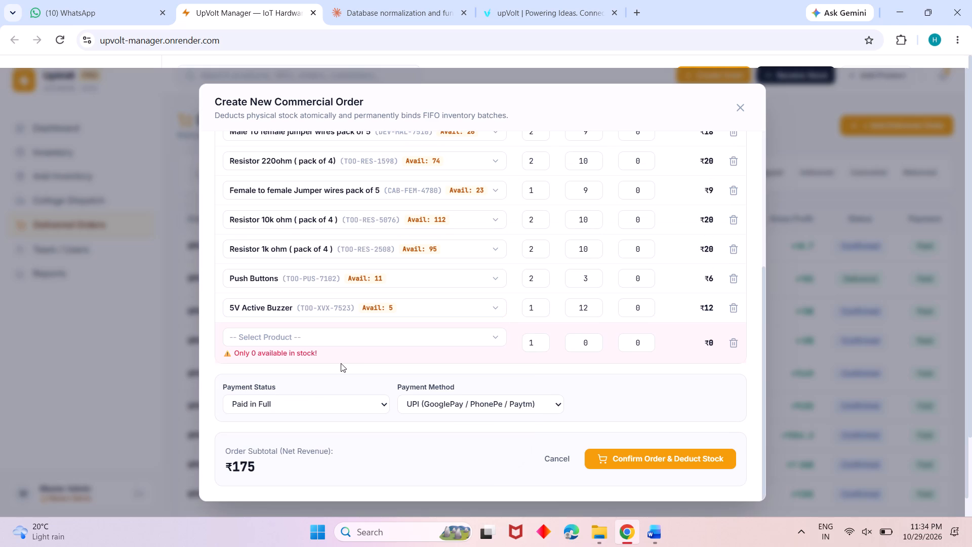
Choose Red Leds pack of 5 (DEV-RED-2676) as the product in the ninth order item row.
click(344, 335)
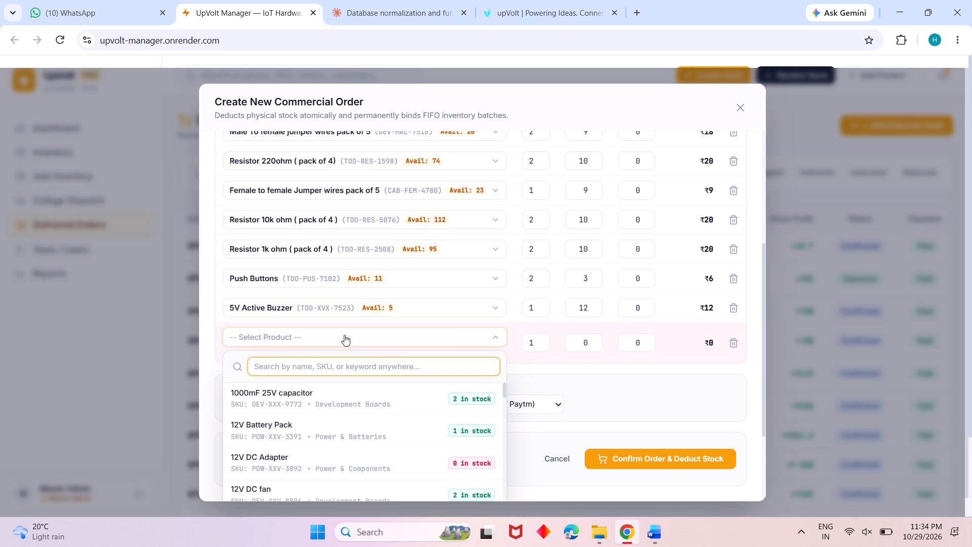
text(led)
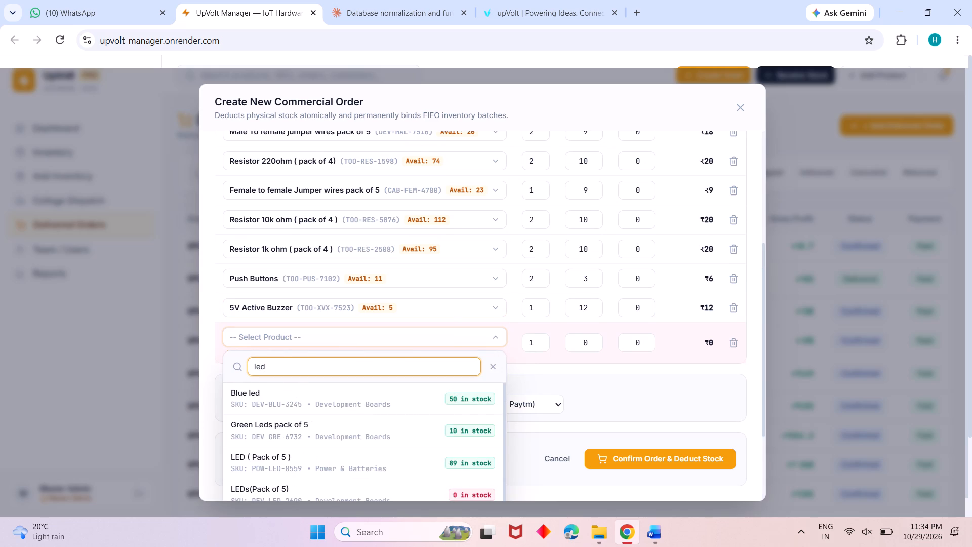
scroll(257, 401, down, 1)
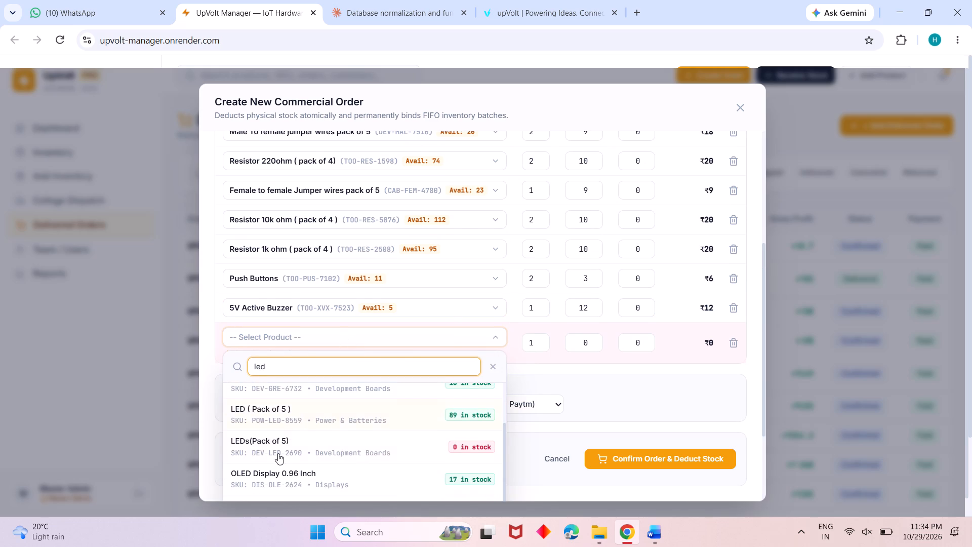
scroll(291, 461, down, 2)
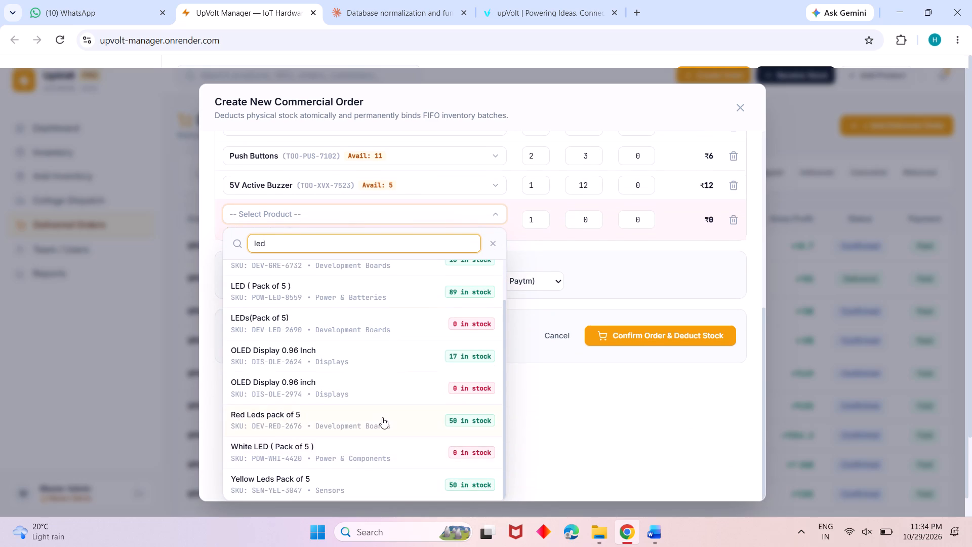
click(382, 417)
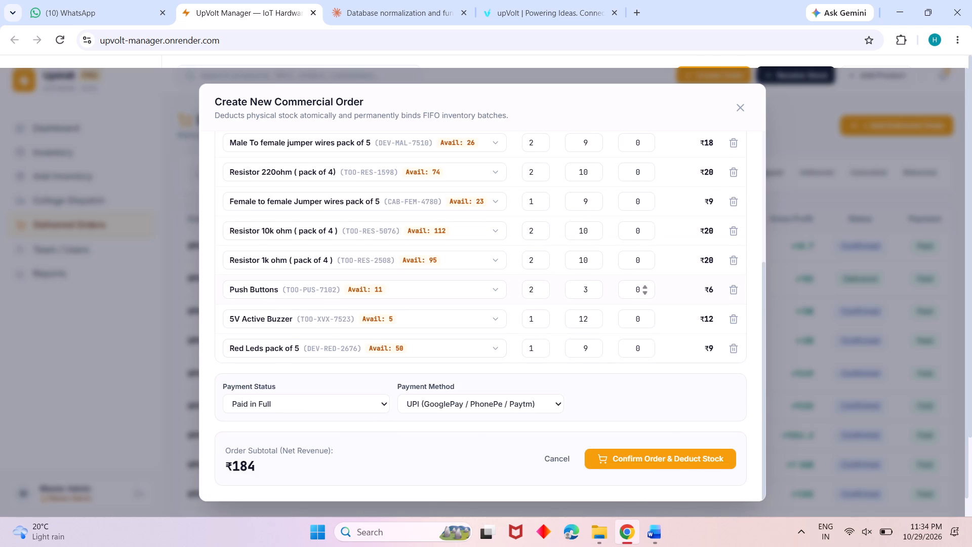
Add a tenth order item row and choose Green Leds pack of 5 (DEV-GRE-6732) as its product.
scroll(653, 288, up, 2)
click(729, 191)
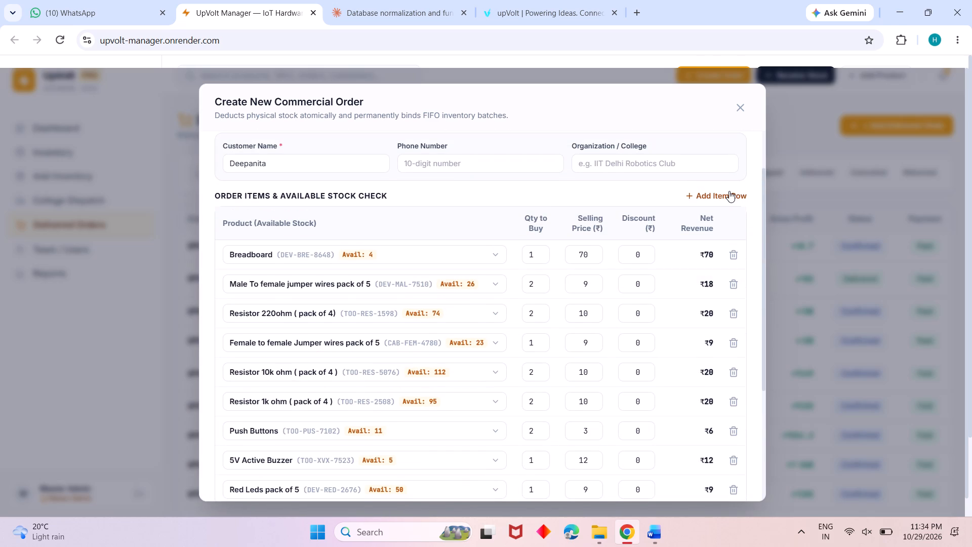
scroll(588, 315, down, 3)
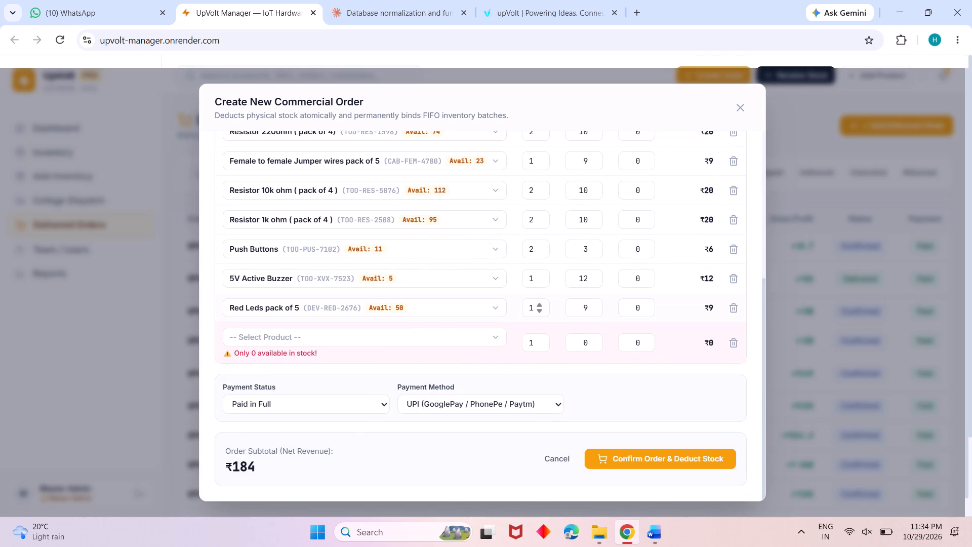
click(451, 336)
text(gree)
click(400, 391)
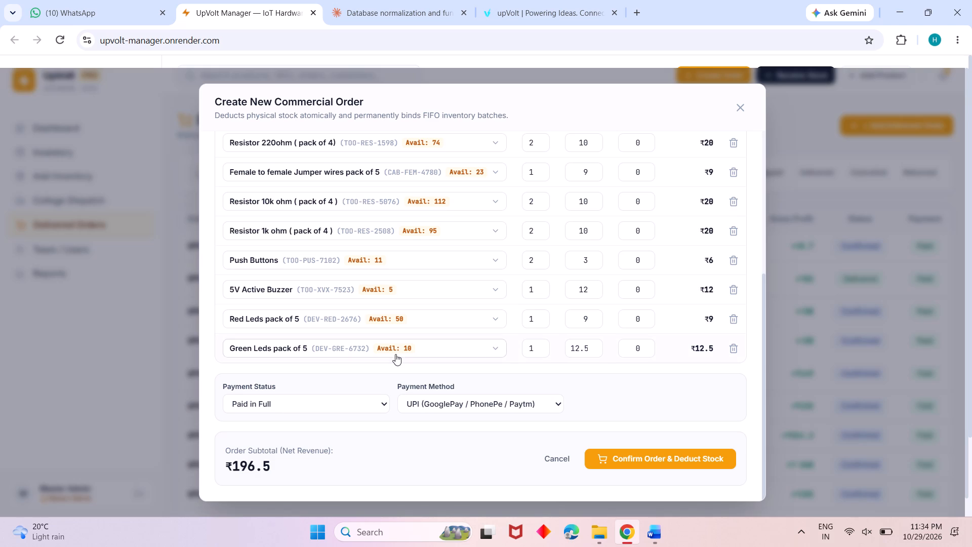
Add an eleventh order item row and choose ESP32 (DEV-ESP-8358) as its product.
scroll(435, 304, up, 2)
click(709, 141)
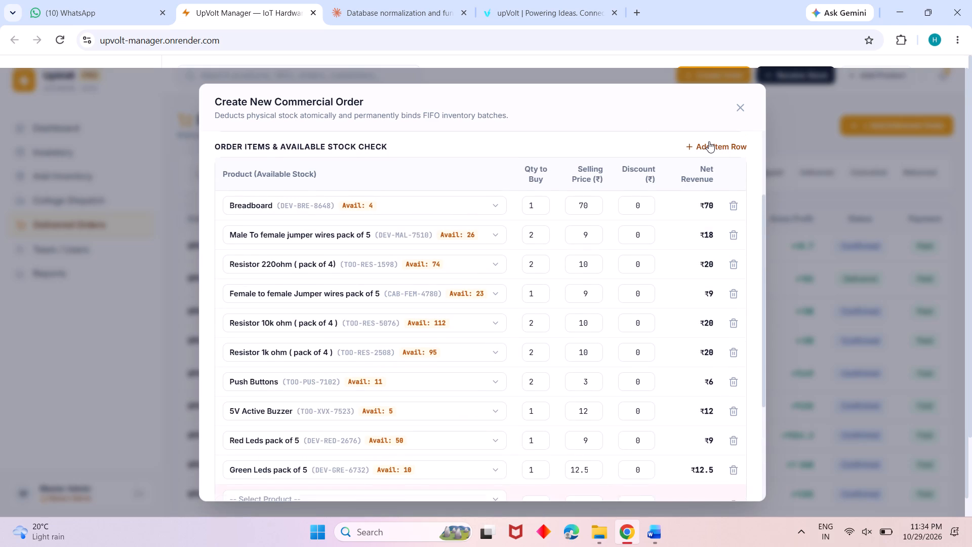
scroll(604, 258, down, 3)
click(398, 332)
text(esp)
click(325, 400)
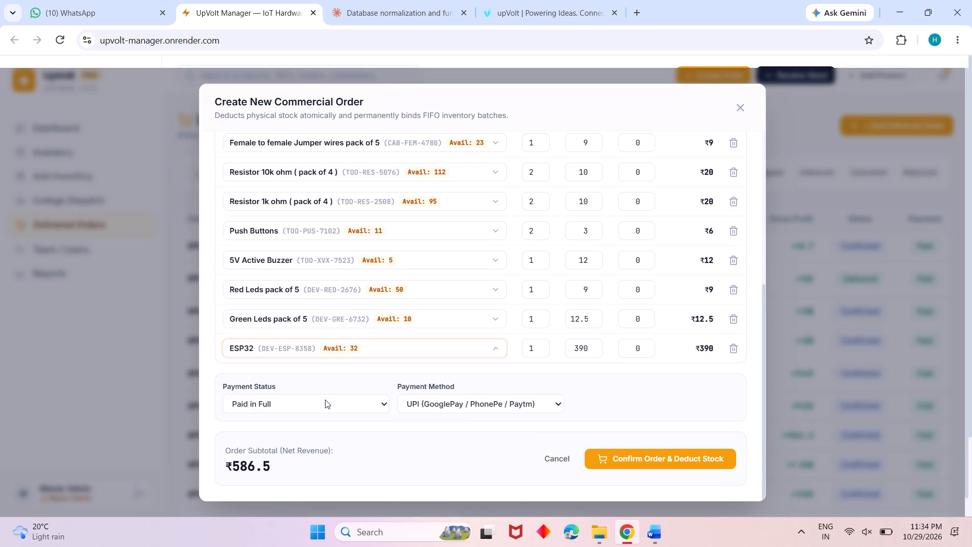
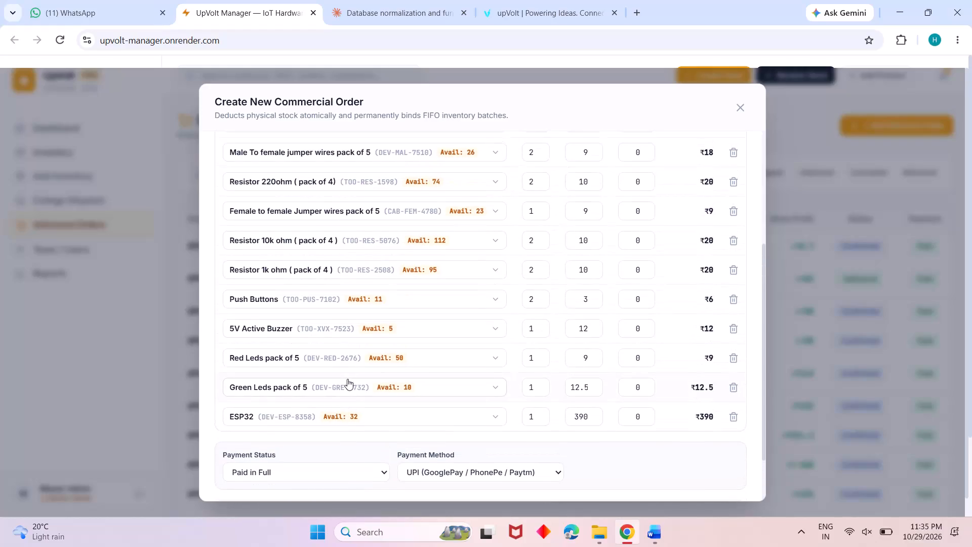
Review the products, quantities and selling prices of all eleven order item rows, from Breadboard to ESP32.
scroll(347, 379, down, 1)
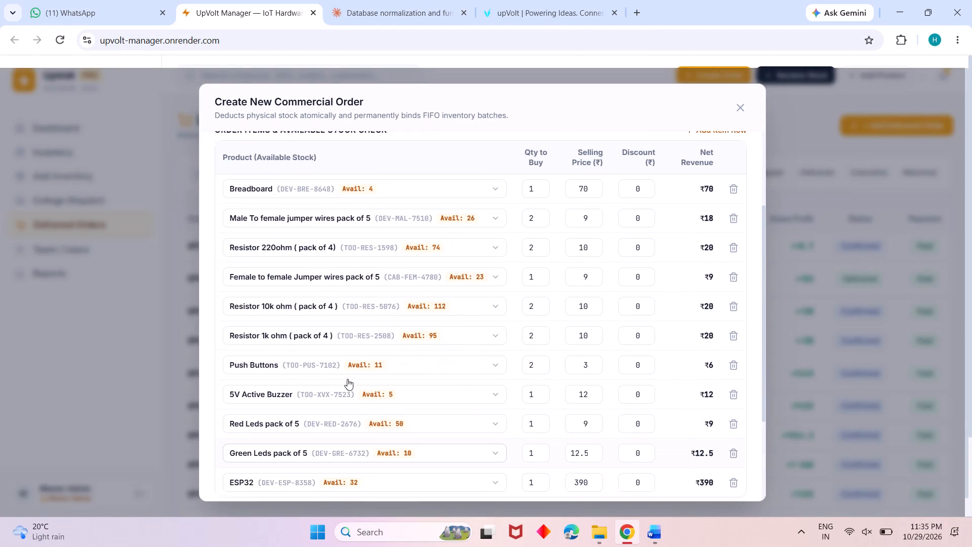
scroll(347, 379, down, 1)
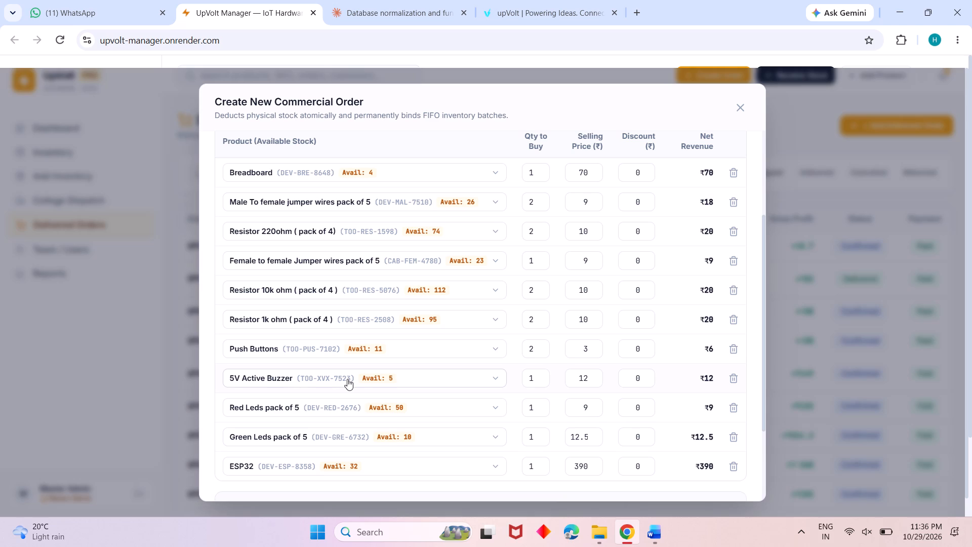
scroll(347, 379, down, 1)
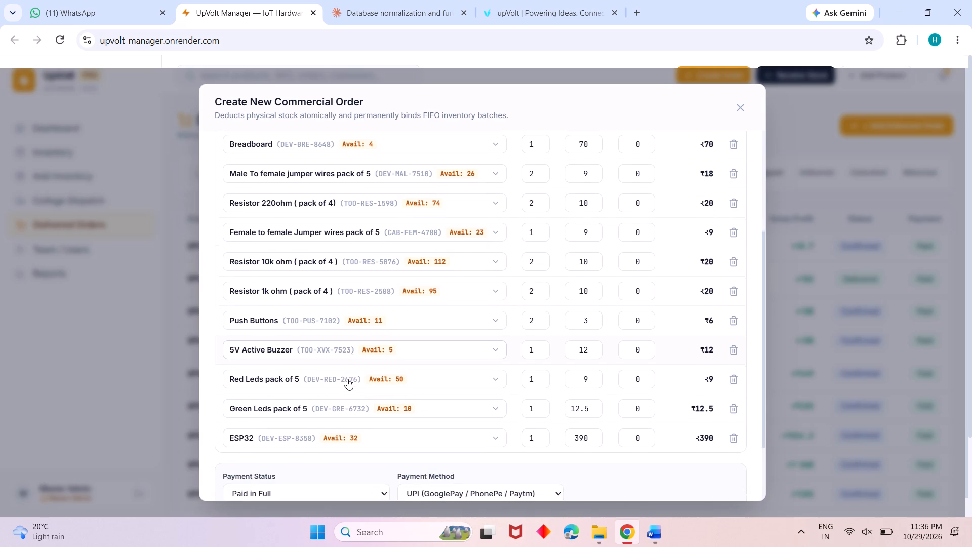
scroll(347, 379, down, 1)
scroll(347, 379, up, 1)
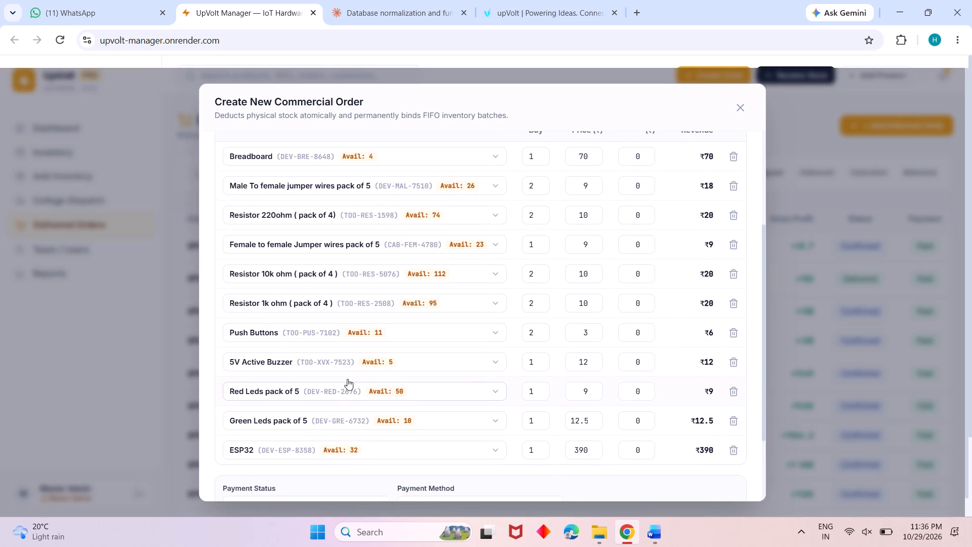
scroll(347, 379, up, 1)
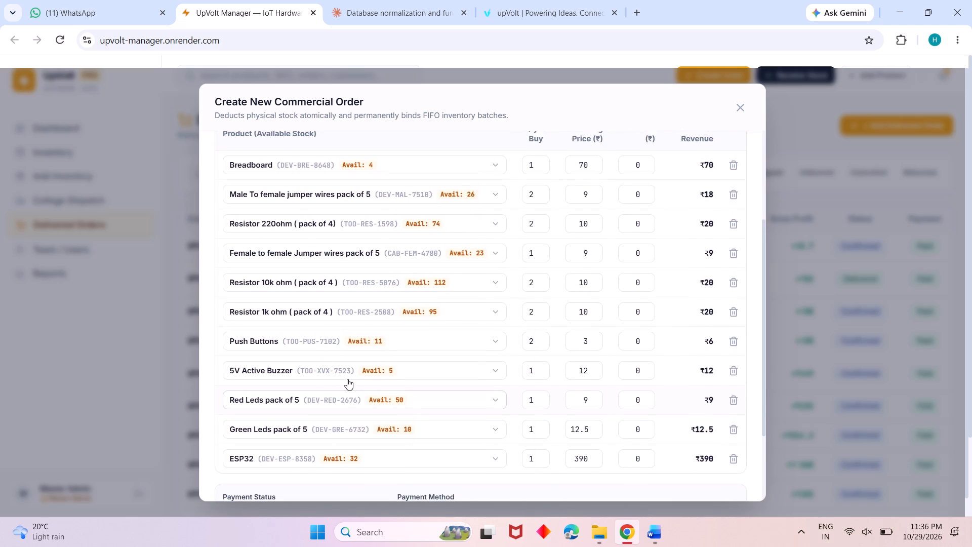
scroll(347, 379, up, 1)
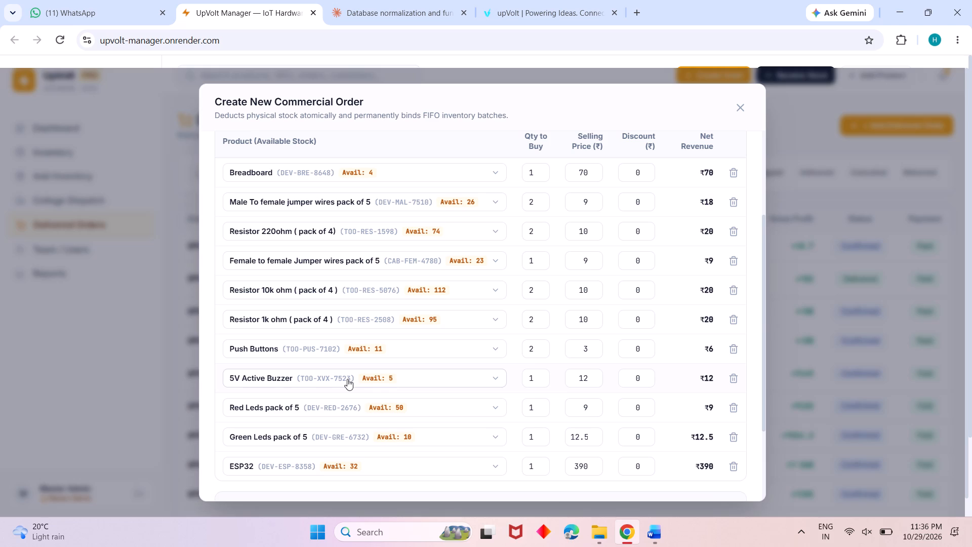
Confirm the commercial order and deduct its stock, keeping payment as Paid in Full by UPI (GooglePay / PhonePe / Paytm).
scroll(347, 379, down, 4)
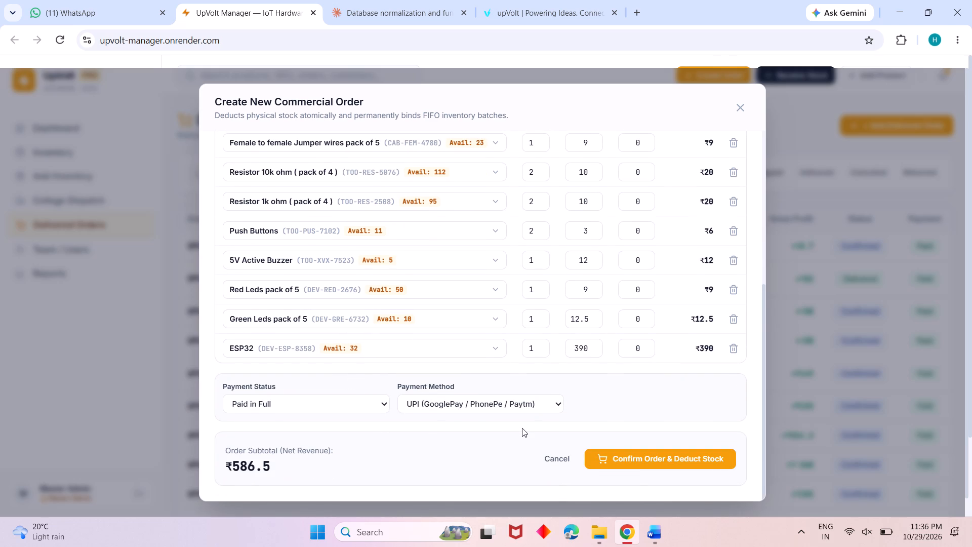
click(633, 468)
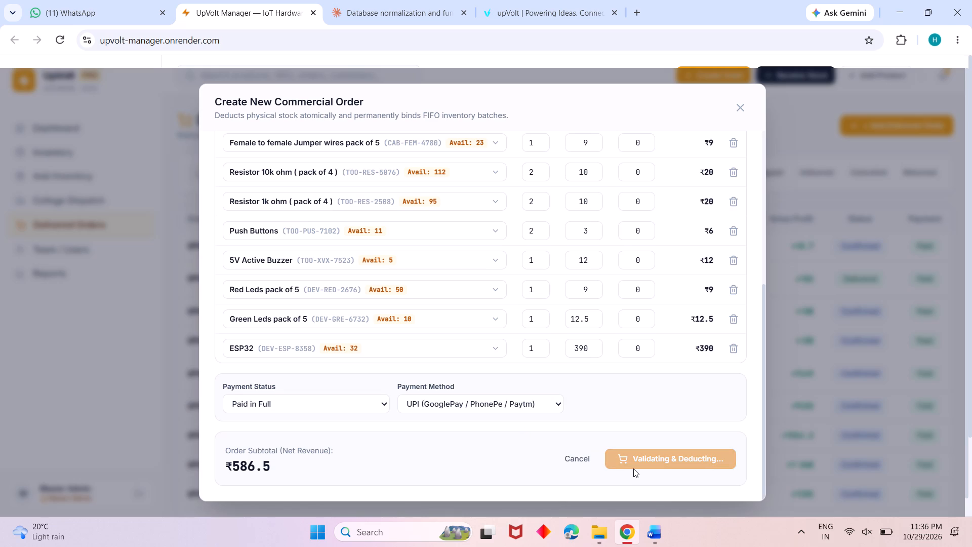
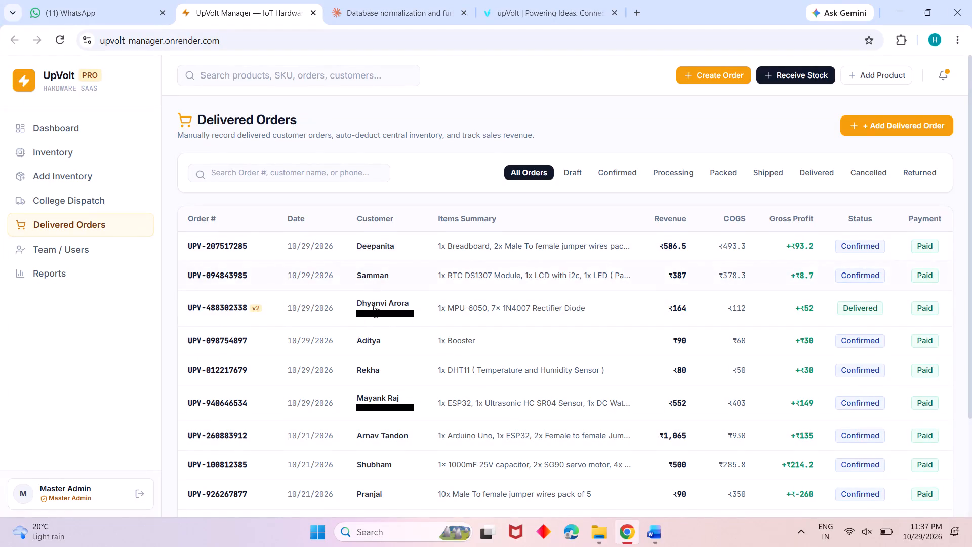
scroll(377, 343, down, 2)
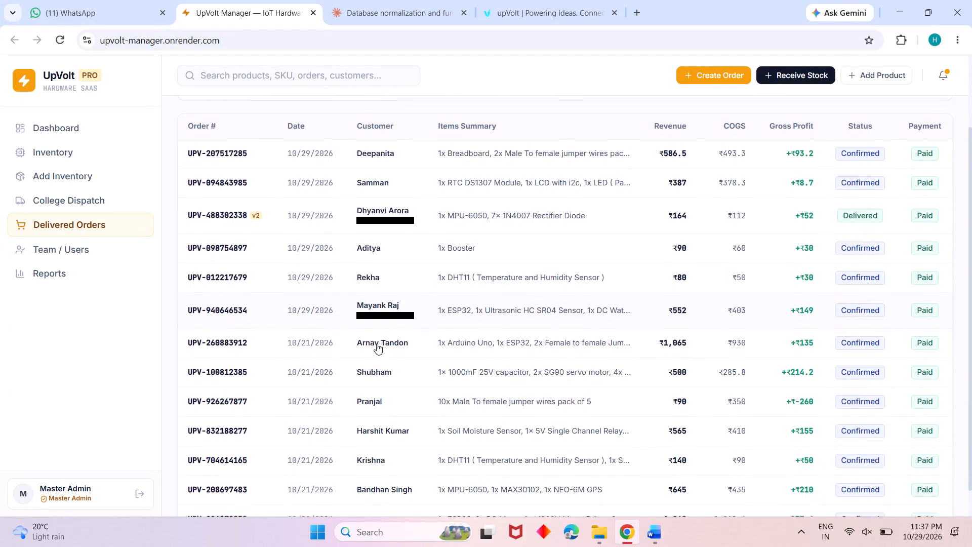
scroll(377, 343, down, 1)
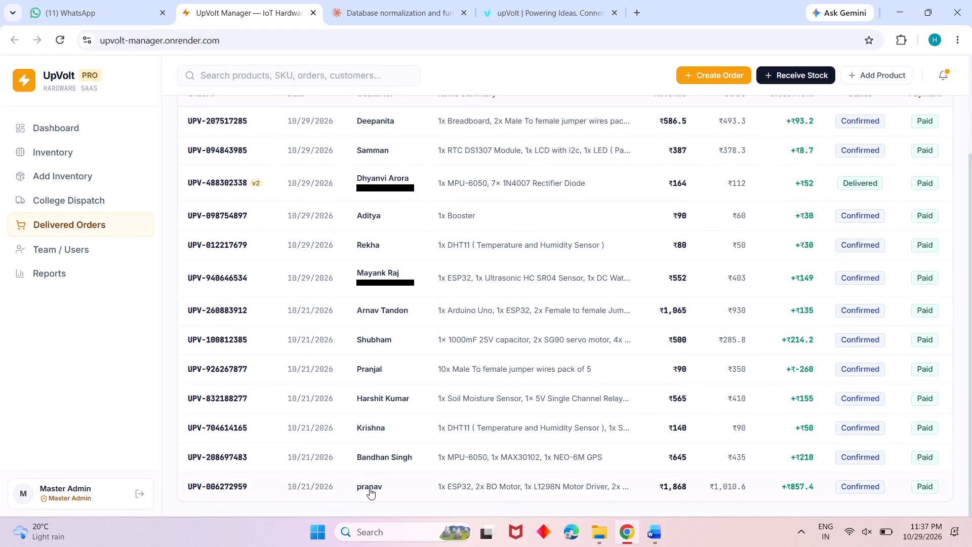
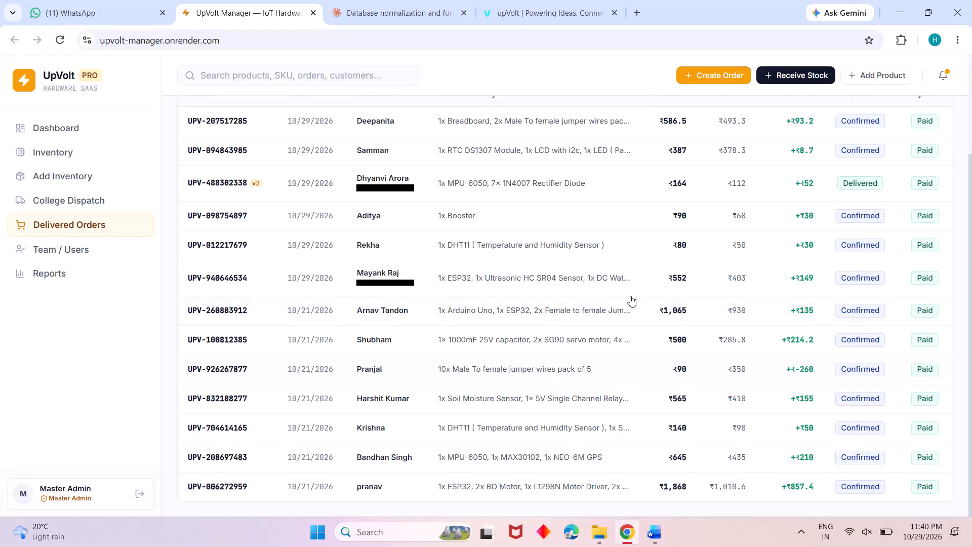
Start a new delivered order and enter Priyanshu as the customer name.
scroll(630, 296, up, 2)
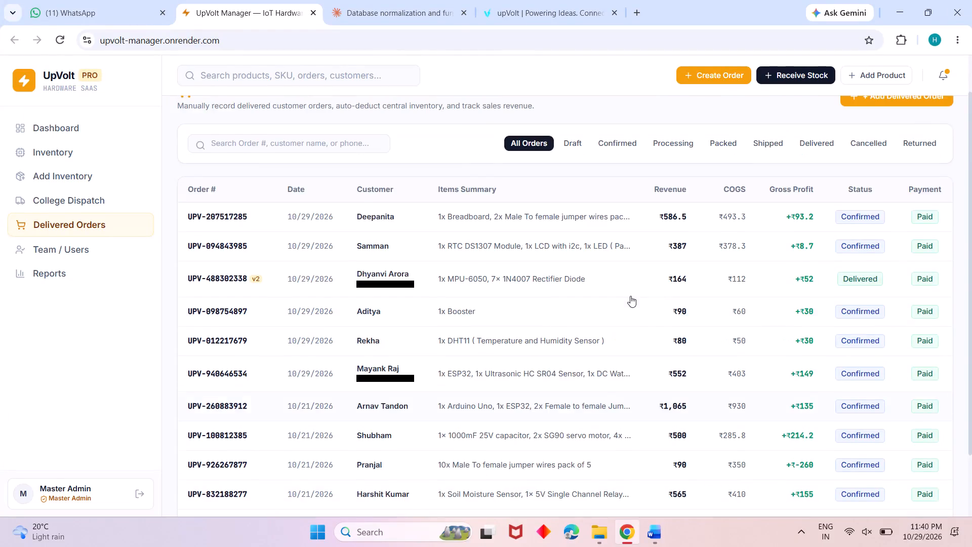
scroll(630, 296, up, 2)
click(927, 121)
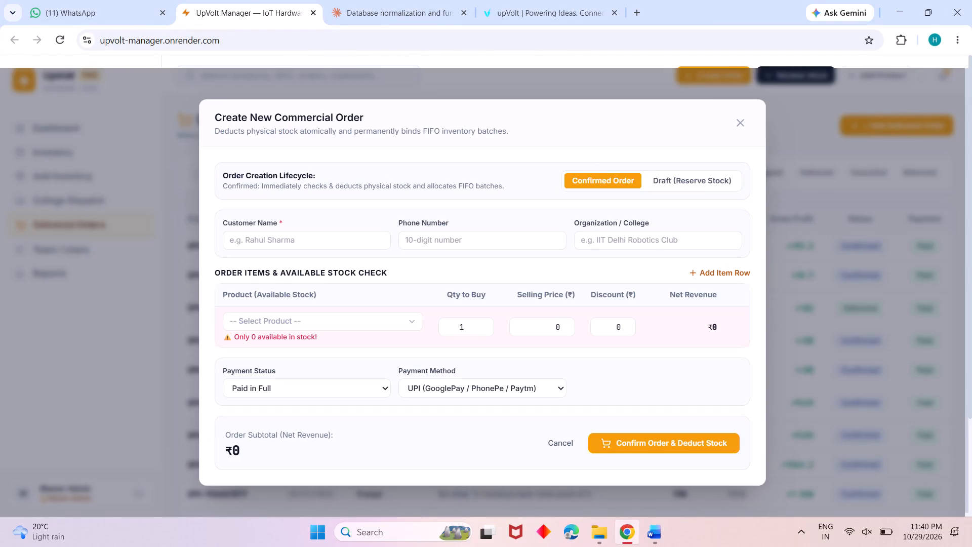
click(323, 243)
text(Priyanshu)
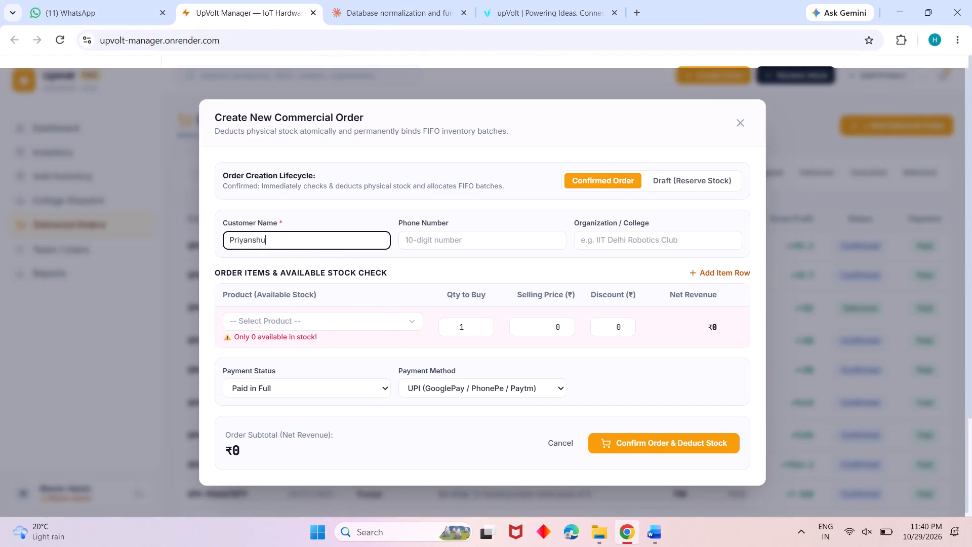
Add a batch of extra blank item rows to the order's item list.
click(742, 271)
triple_click(730, 261)
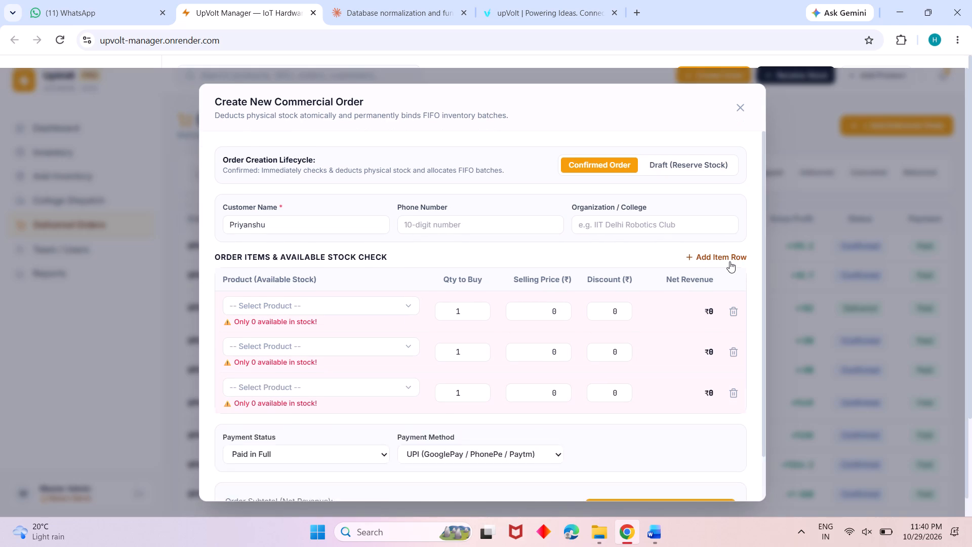
triple_click(730, 261)
triple_click(730, 261)
triple_click(730, 261)
click(730, 261)
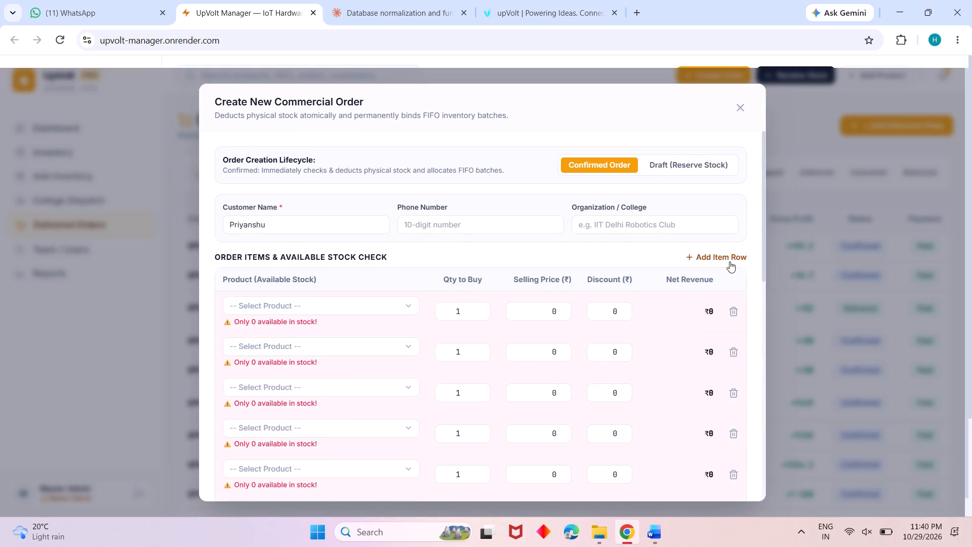
Set the first order item to the ESP32 with SKU DEV-ESP-8358.
click(354, 302)
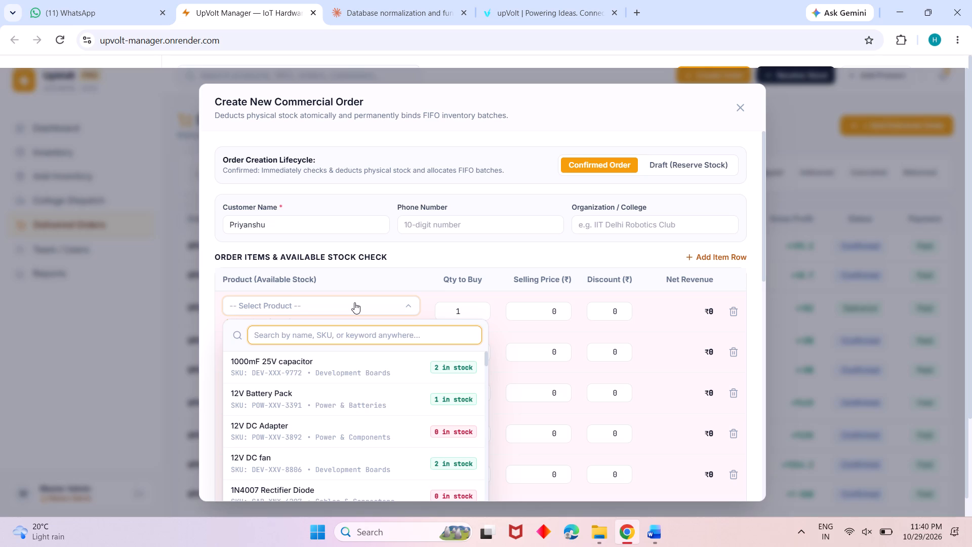
text(esp32)
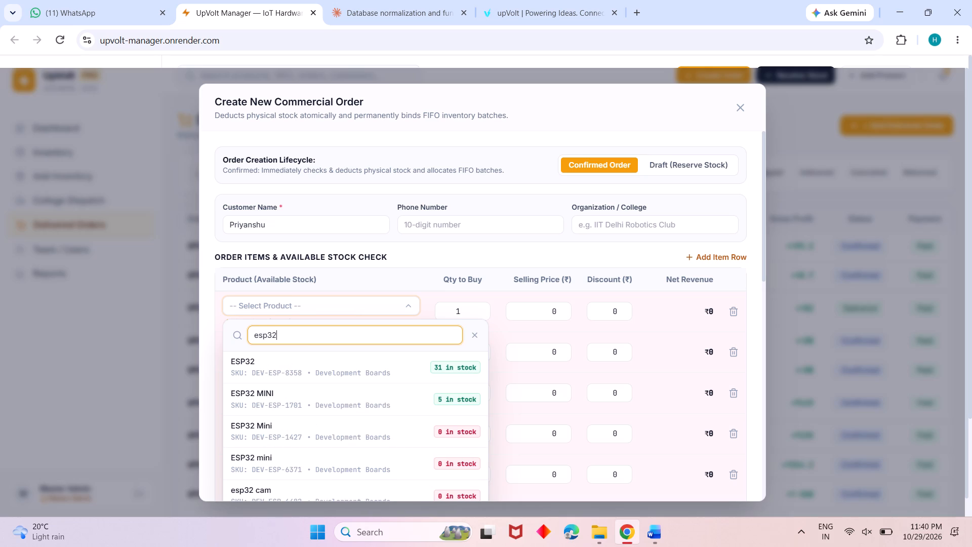
click(318, 370)
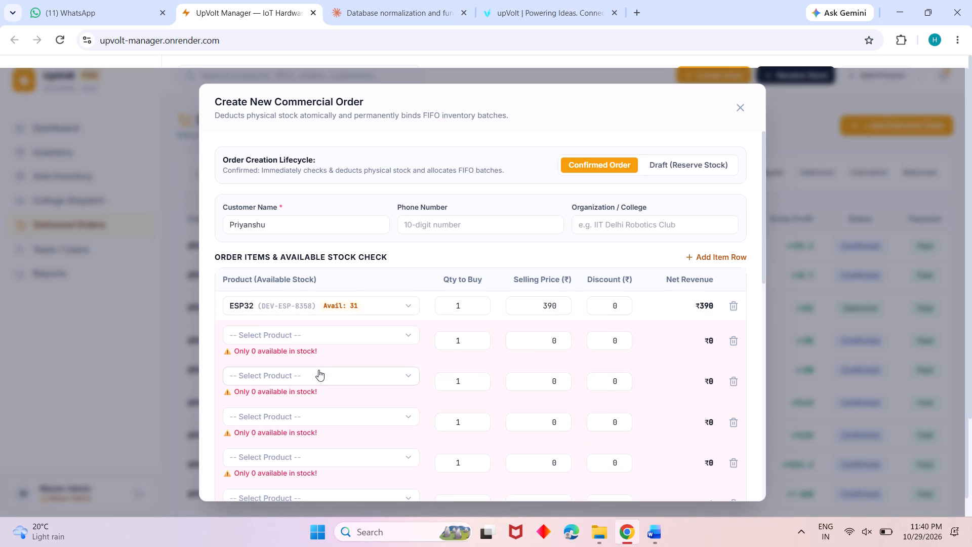
Set the second order item to BO Motor, SKU DEV-BOX-3653.
click(348, 342)
text(bo motor)
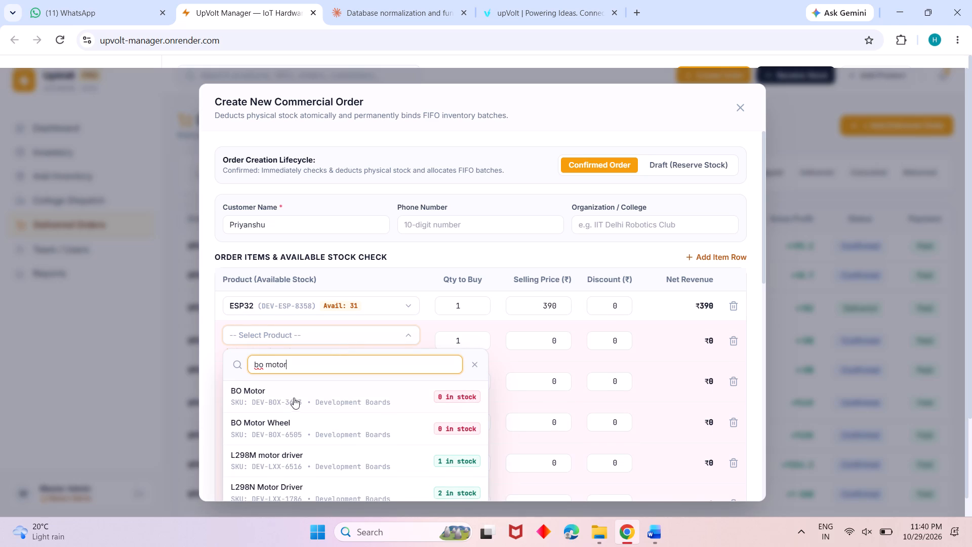
scroll(293, 399, down, 1)
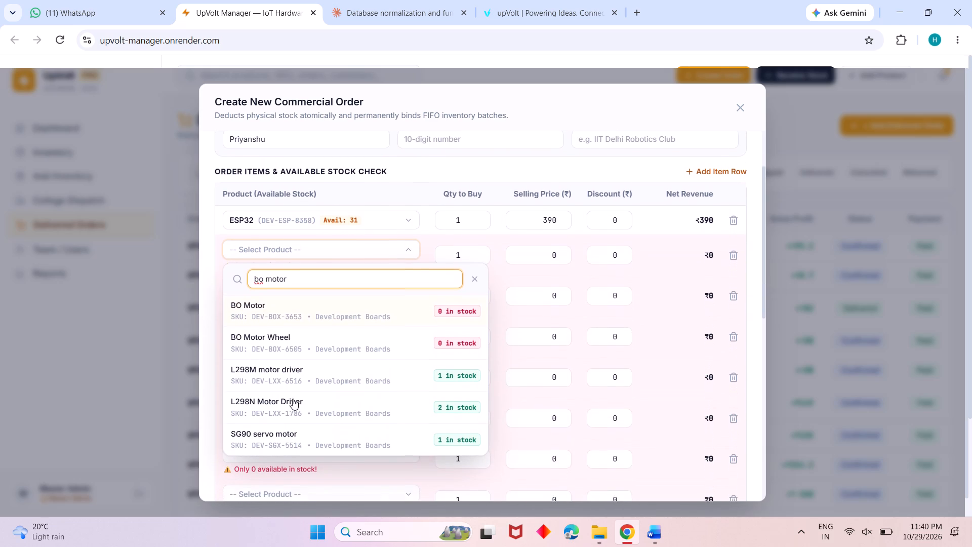
scroll(293, 399, down, 1)
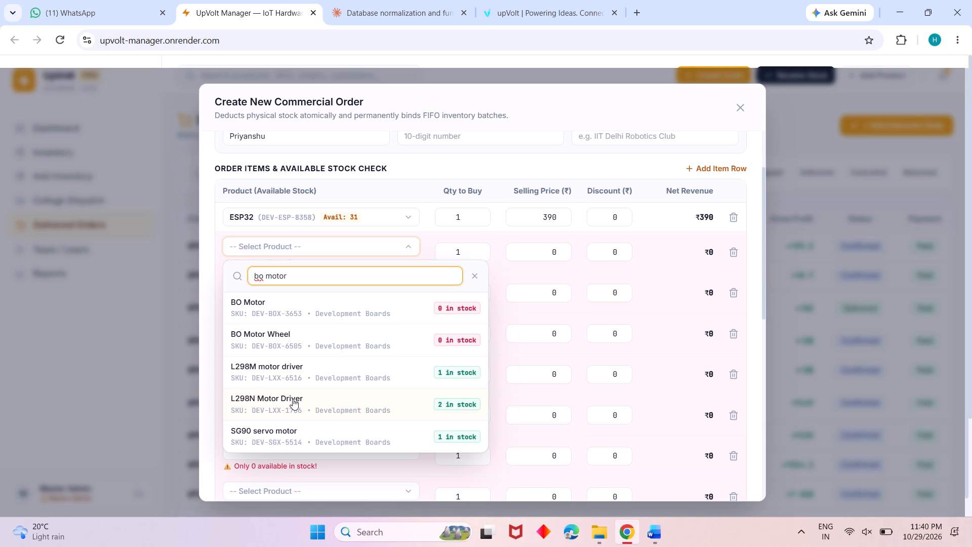
key(ctrl+BackSpace)
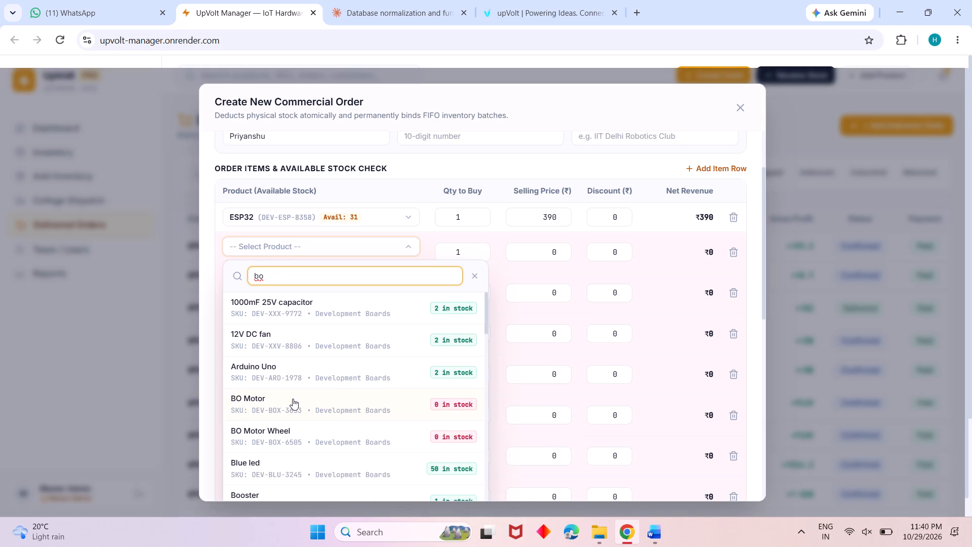
click(293, 399)
Search the third item row's product list for "l1", and clear the search without choosing a product.
text(l1)
click(331, 299)
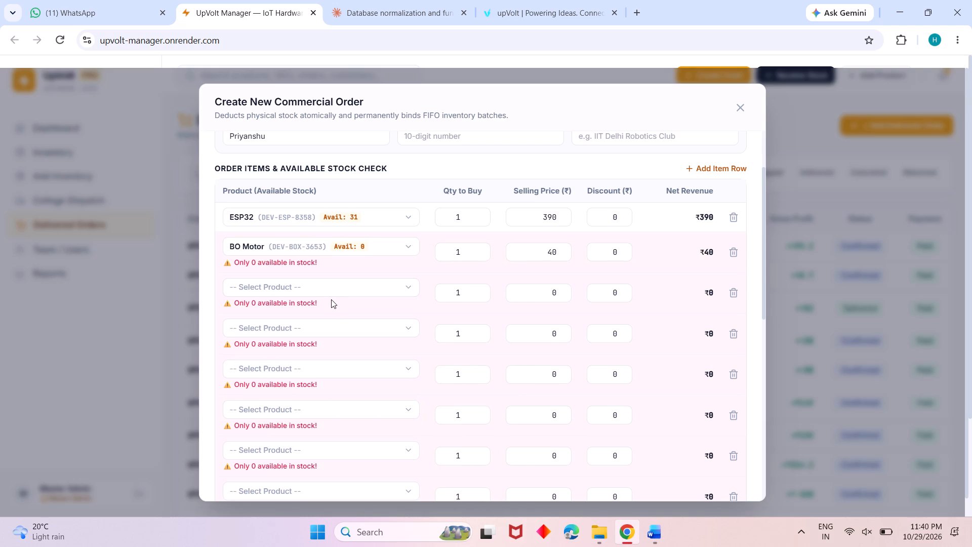
click(341, 282)
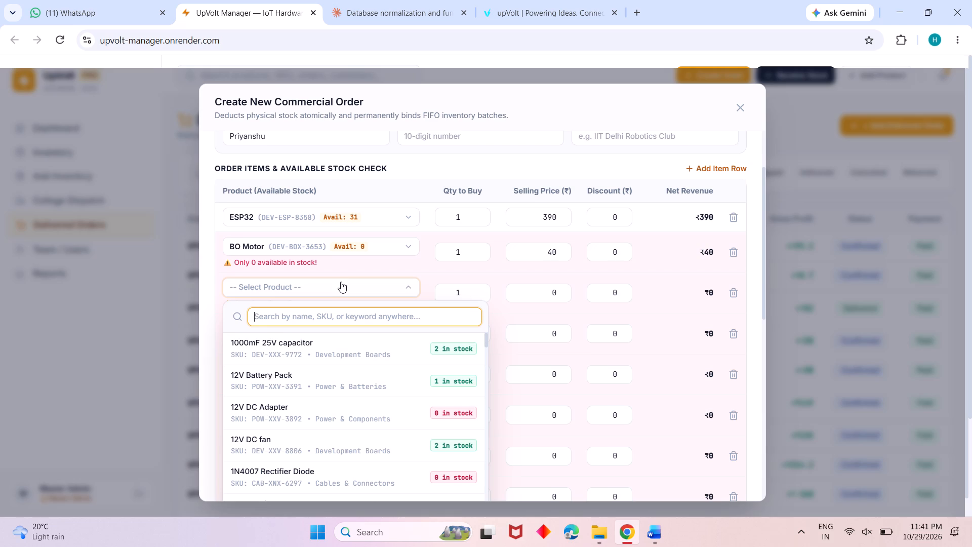
text(l1)
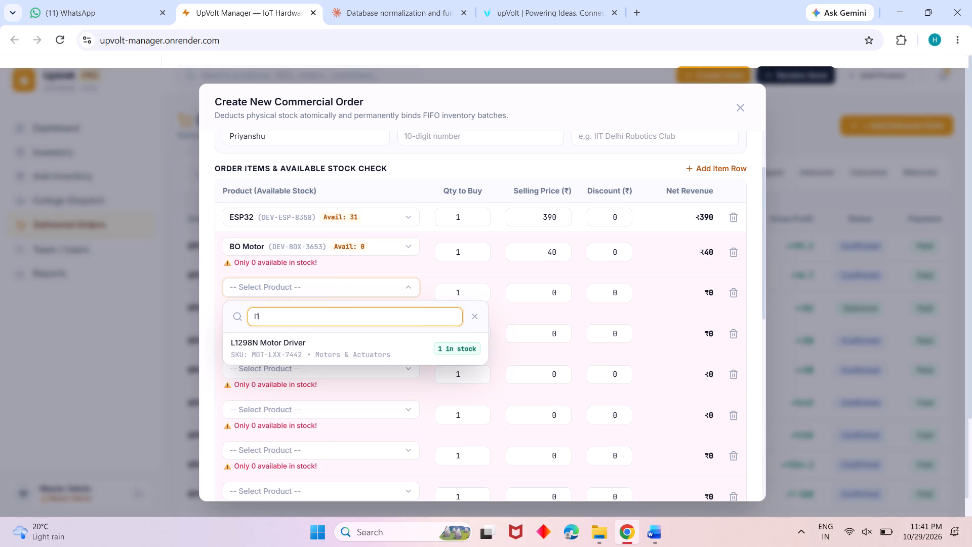
key(ctrl+BackSpace)
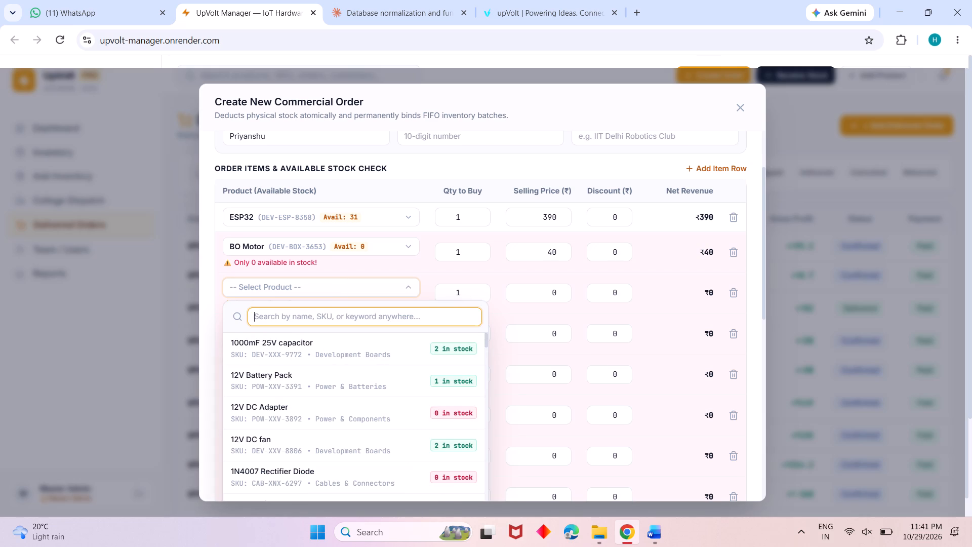
Search the third item row's product list for "mini servo" and for "servo", and clear the search without choosing a product.
text(mini servo)
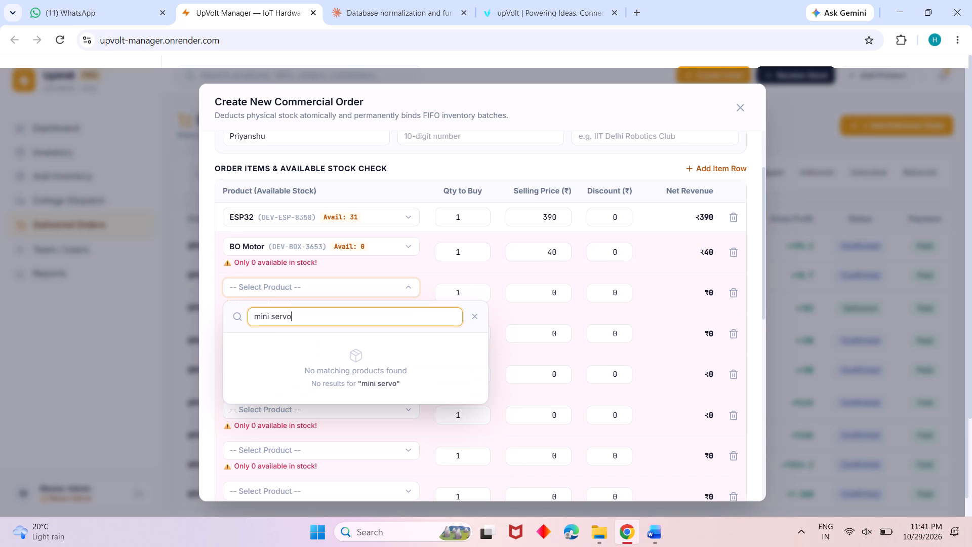
key(ctrl+BackSpace)
text(set)
key(BackSpace)
key(ctrl+BackSpace)
key(ctrl+BackSpace)
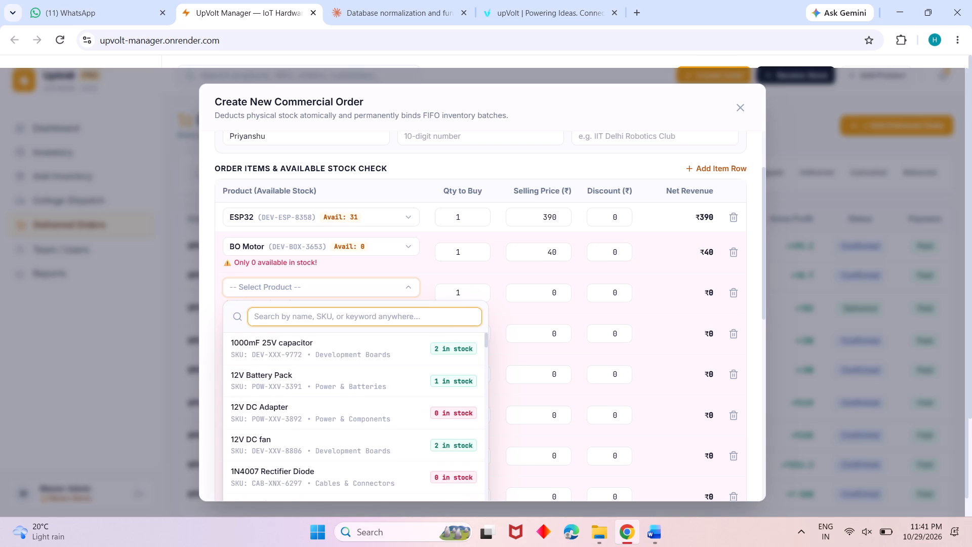
text(servo)
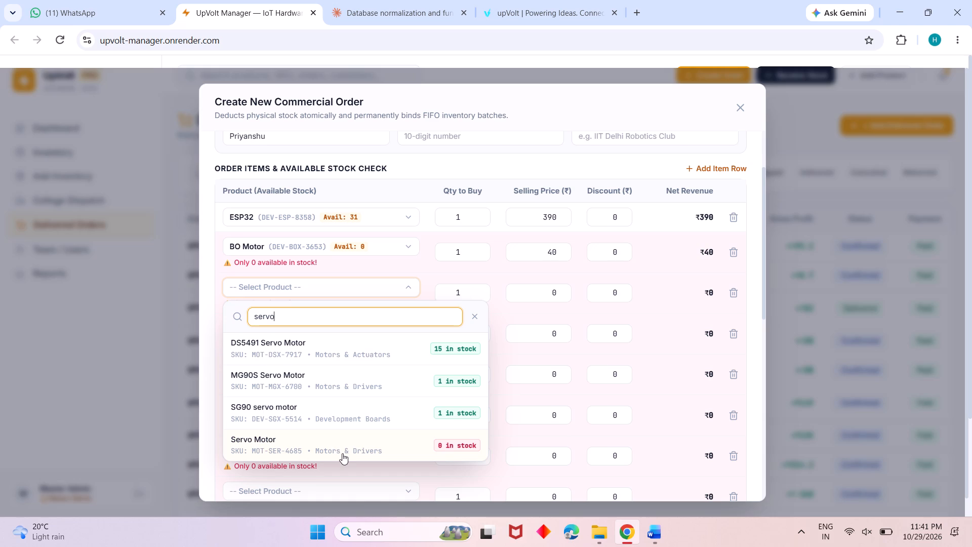
key(ctrl+BackSpace)
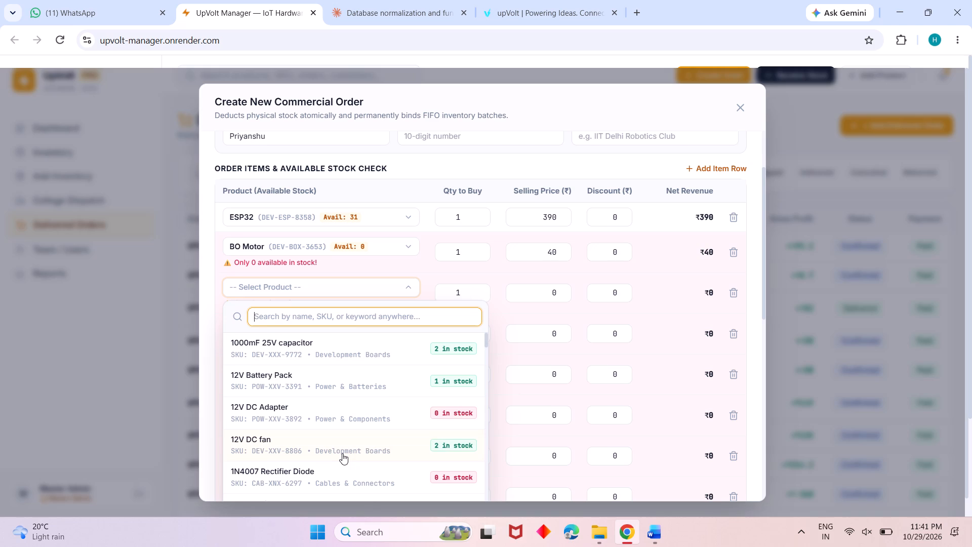
Search the third item row's product list for "battery".
text(bettery)
key(ctrl+BackSpace)
text(battery)
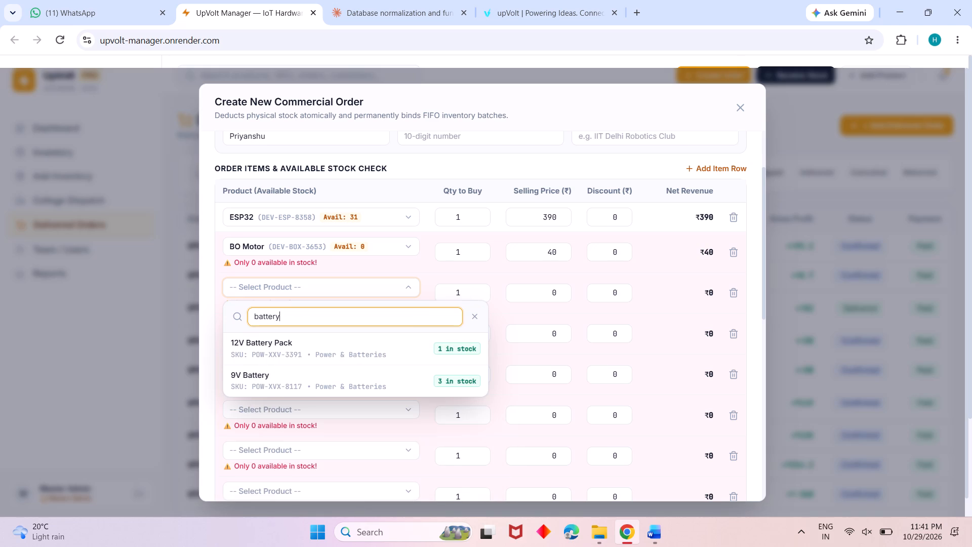
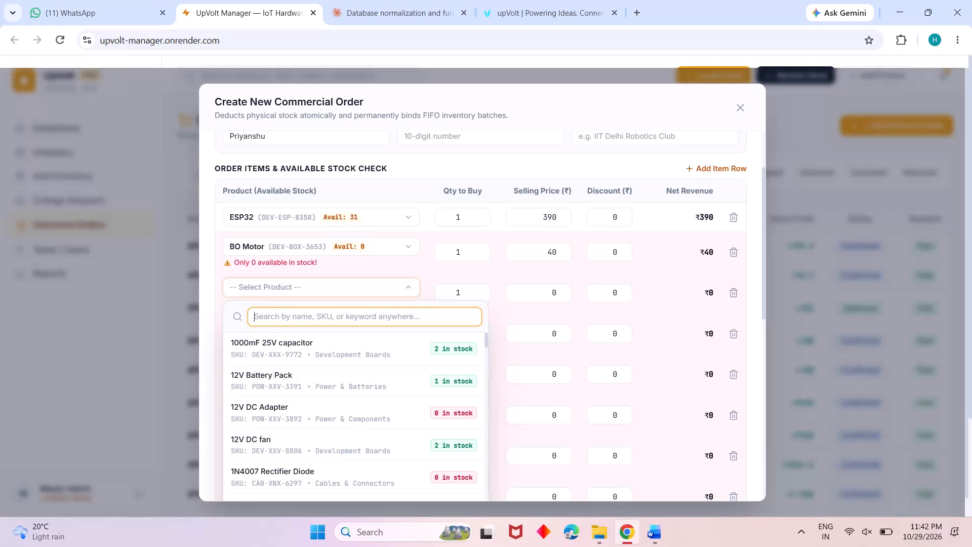
Search the third item row's product list for "transis" and for "capaci", clearing each search without choosing a product.
text(transis)
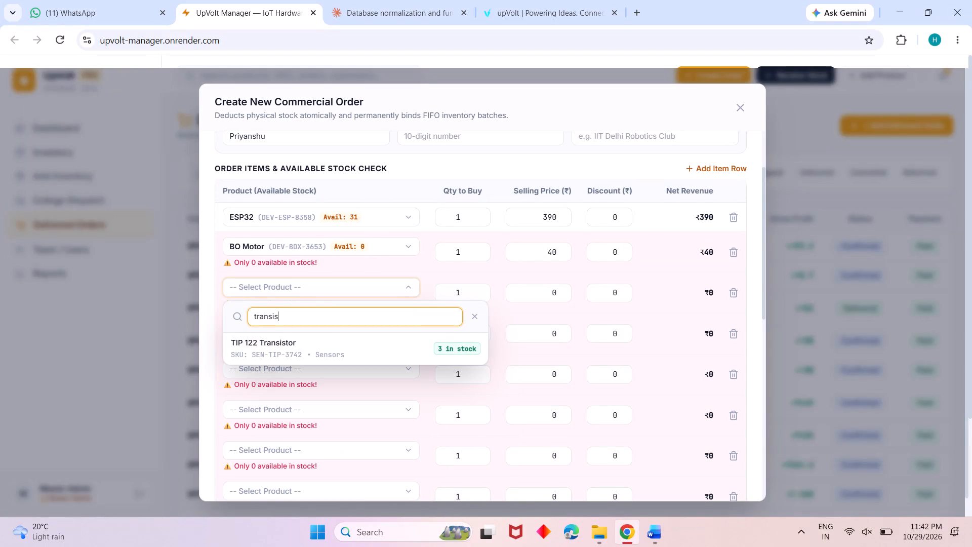
key(BackSpace)
key(ctrl+Pause)
key(ctrl+BackSpace)
text(capaci)
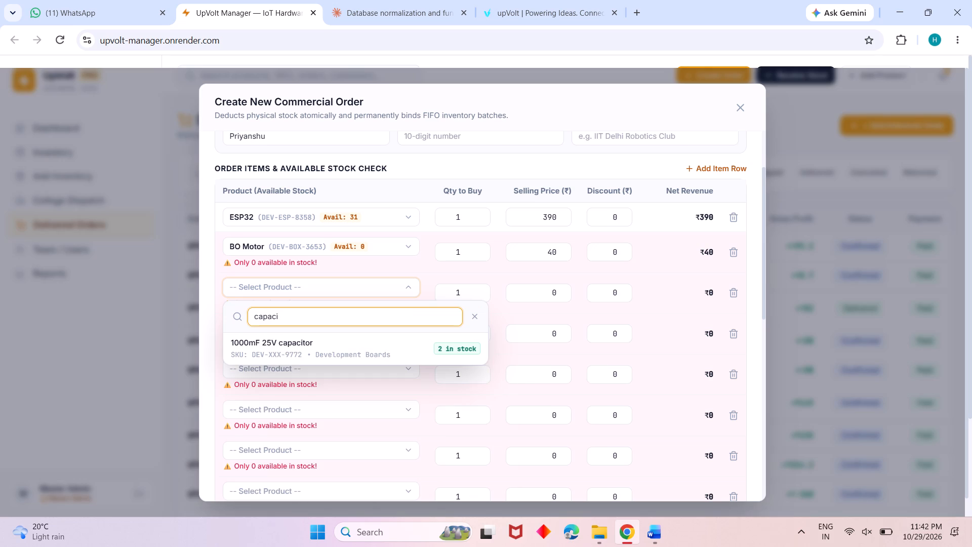
key(ctrl+BackSpace)
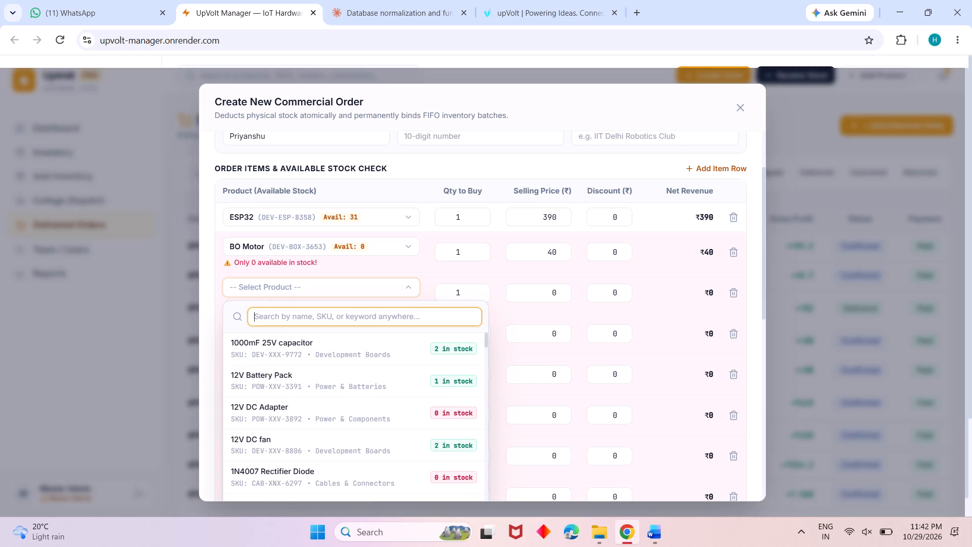
Search the third item row's product list for "resistor" and for "solder", clearing each search without choosing a product.
text(resis)
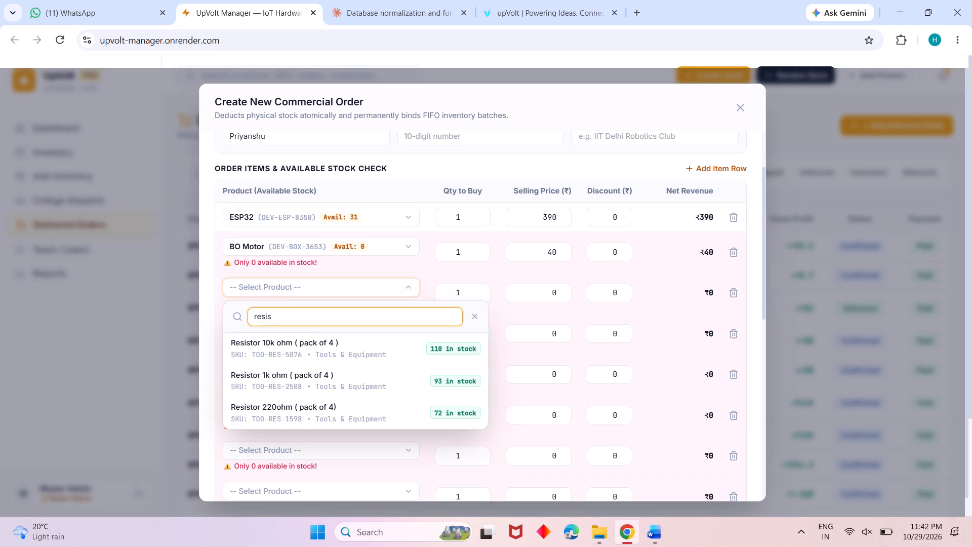
text(tor)
key(ctrl+BackSpace)
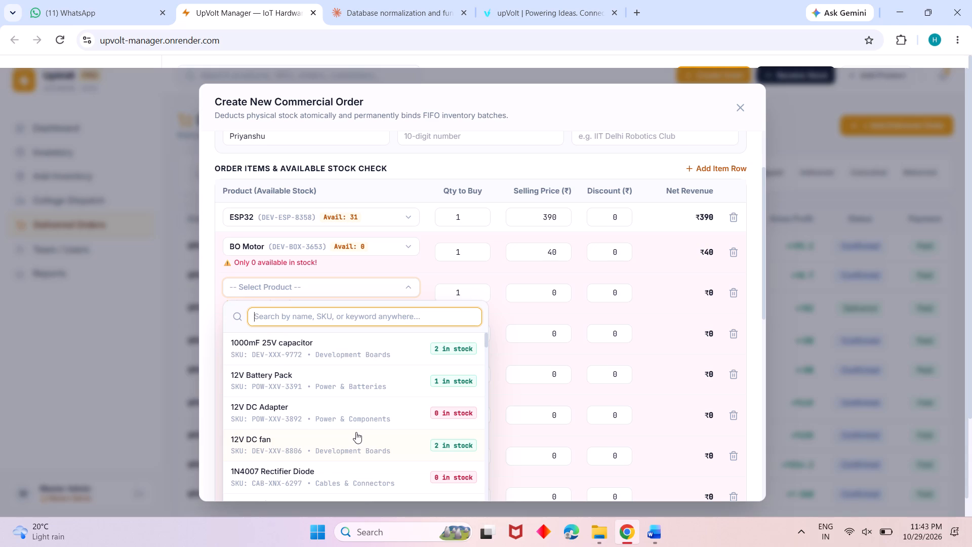
text(sood)
key(BackSpace)
key(BackSpace)
text(lder)
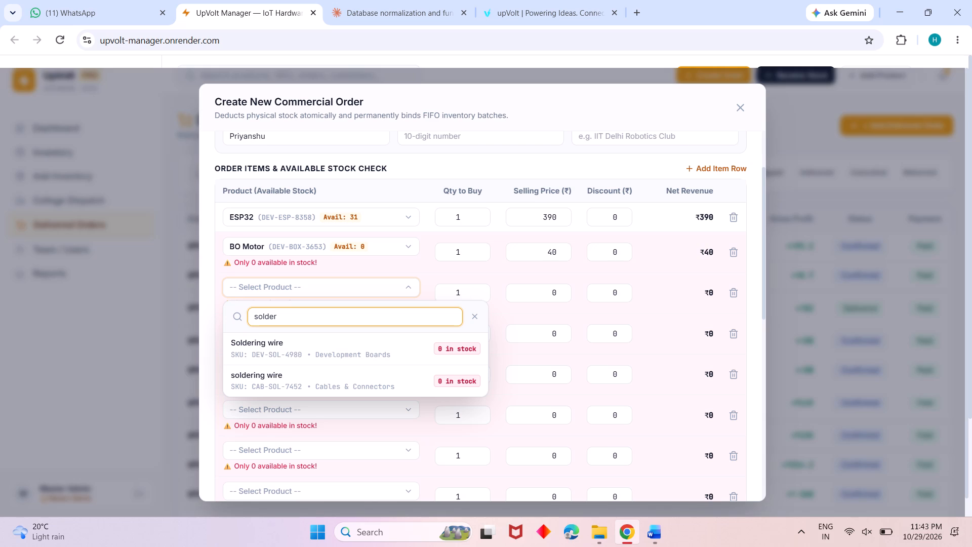
key(ctrl+BackSpace)
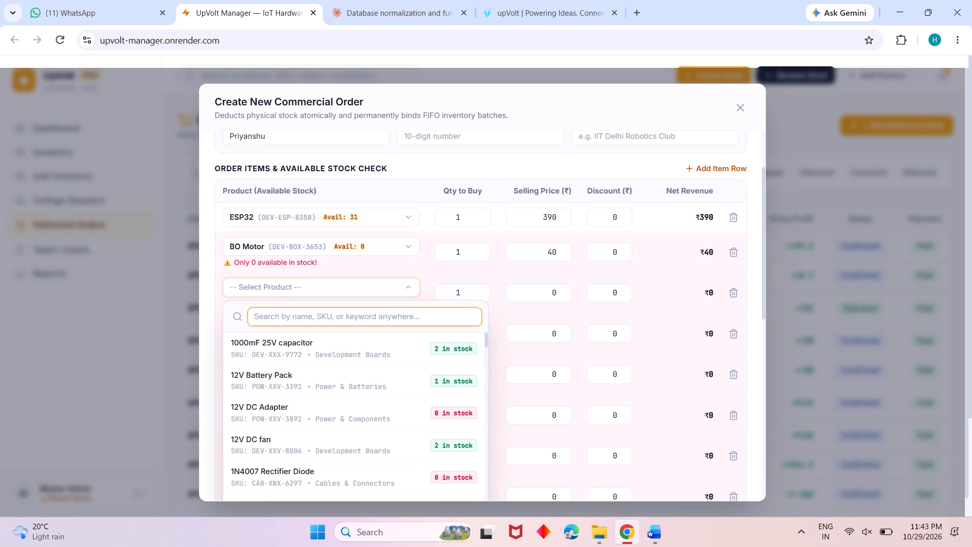
Search the third item row's product list for "ultra" and for "buzzer", clearing each search without choosing a product.
text(ultra)
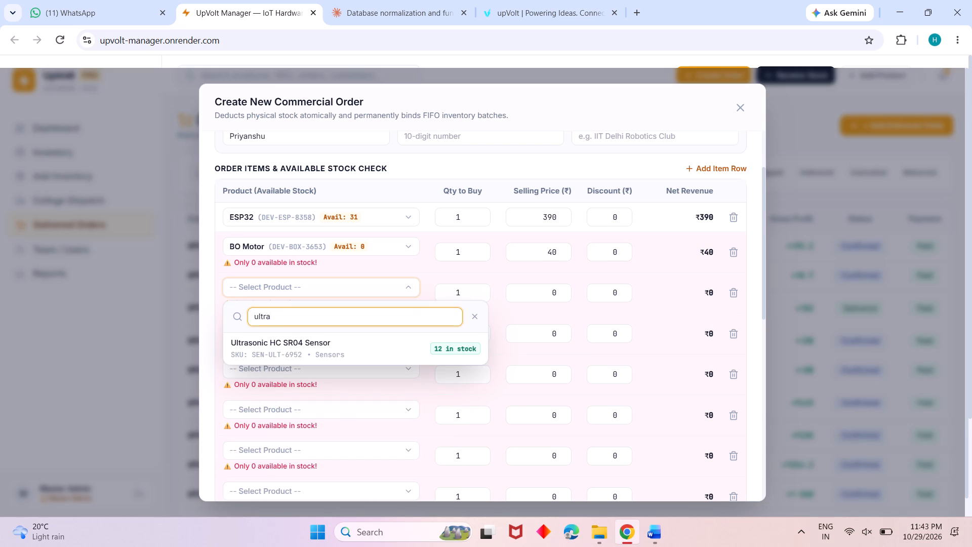
key(ctrl+BackSpace)
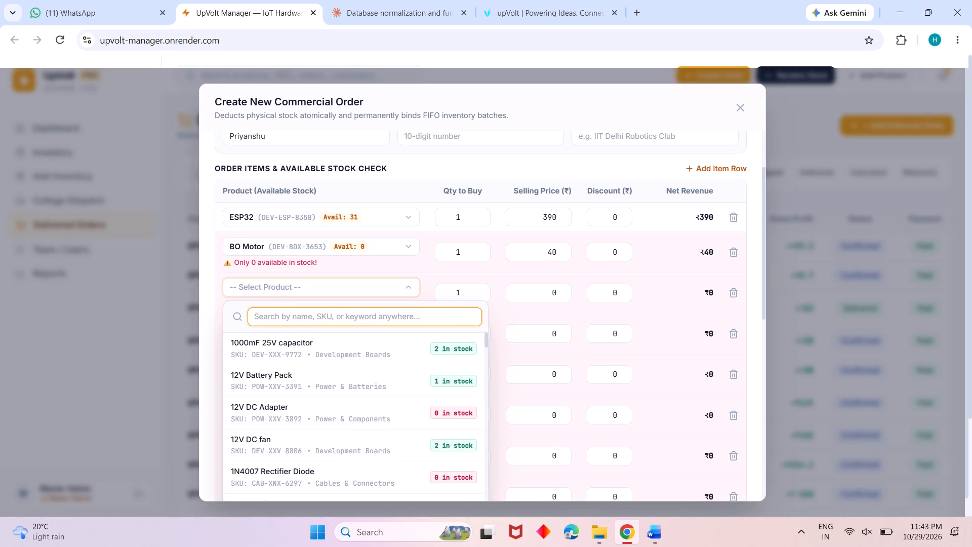
text(buzzer)
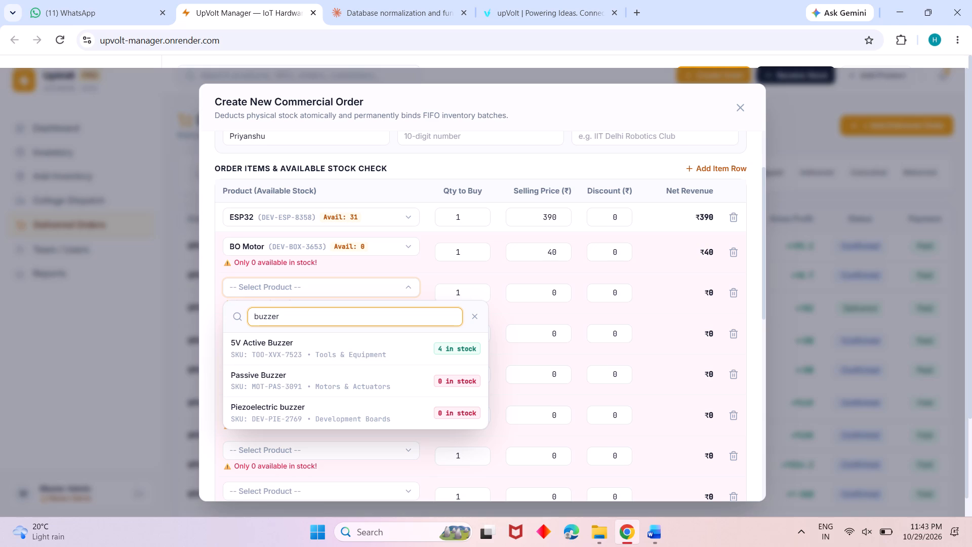
key(ctrl+BackSpace)
Search the third item row's product list for "push" and for "mq2", clearing each search without choosing a product.
text(push)
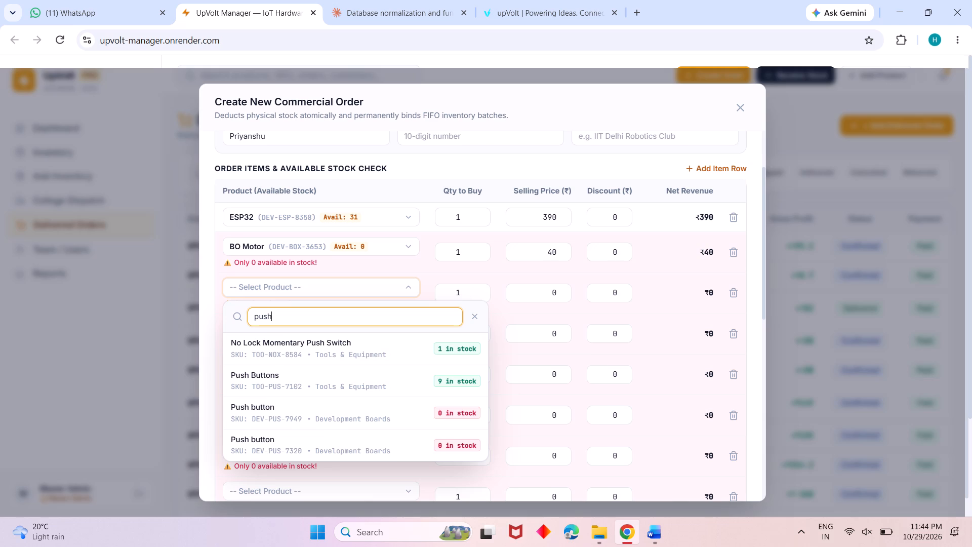
key(ctrl+BackSpace)
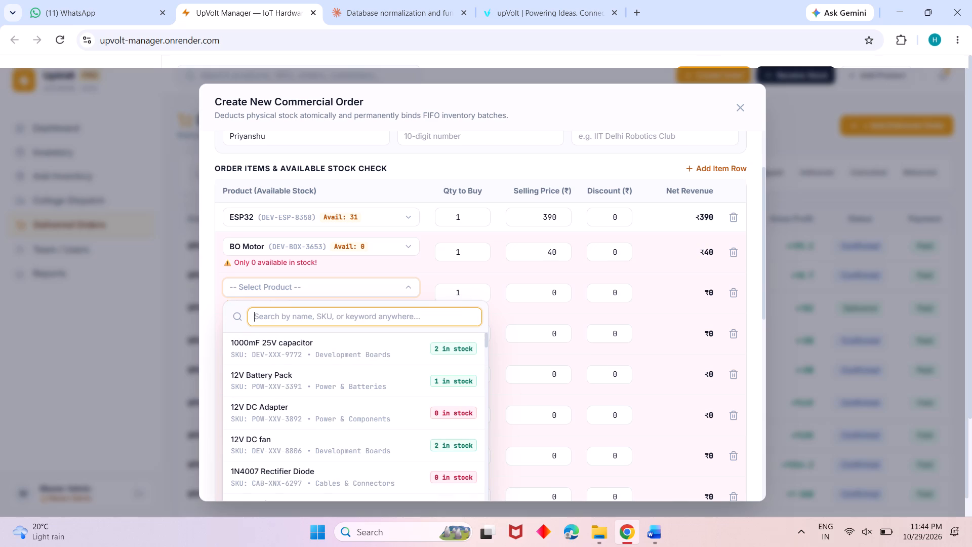
text(mq2)
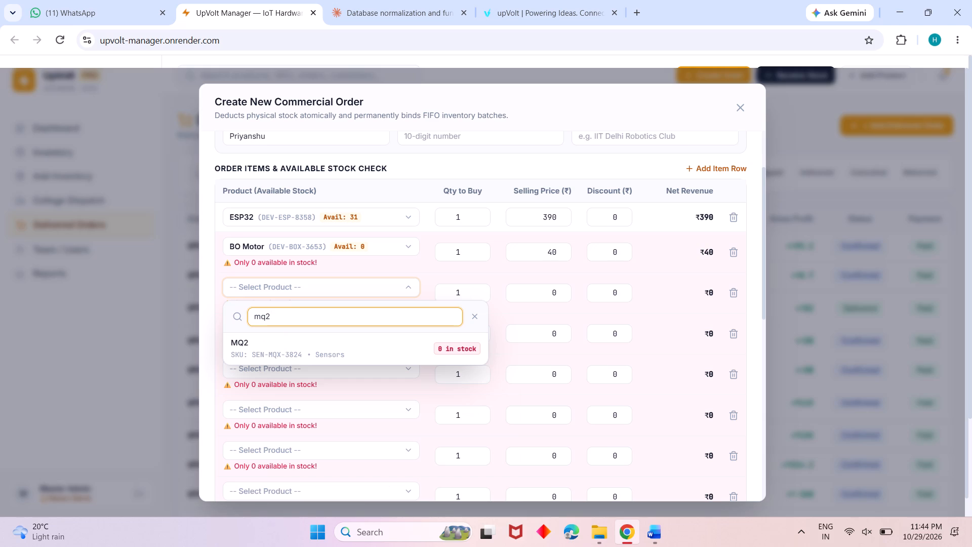
key(ctrl+BackSpace)
Search the third item row's product list for "diode" and for "on-off" without choosing a product.
text(diodi)
key(BackSpace)
key(e)
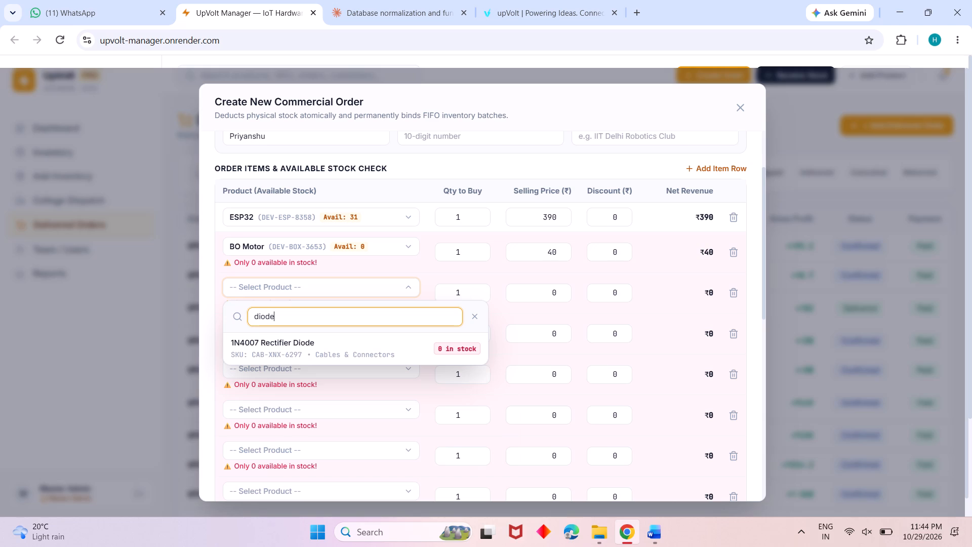
key(ctrl+BackSpace)
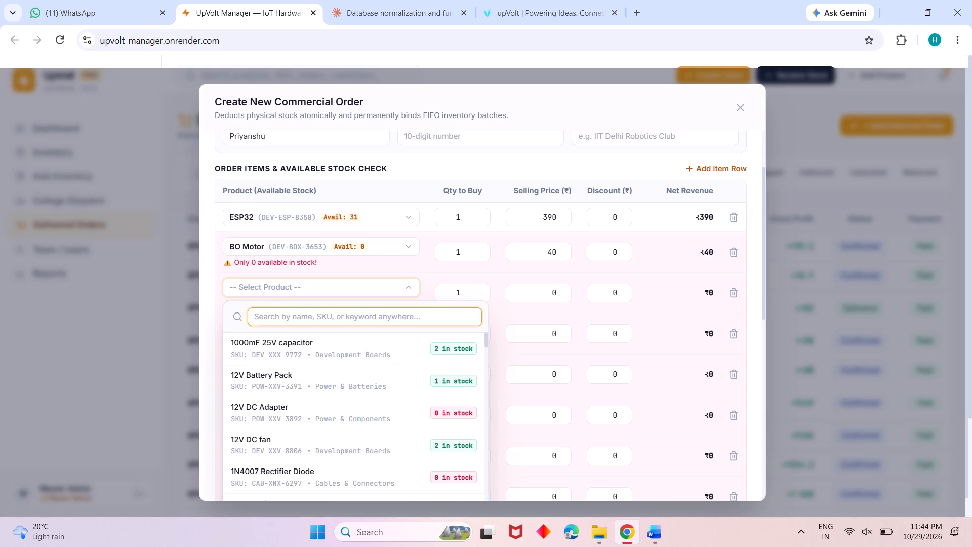
text(on)
text(-off)
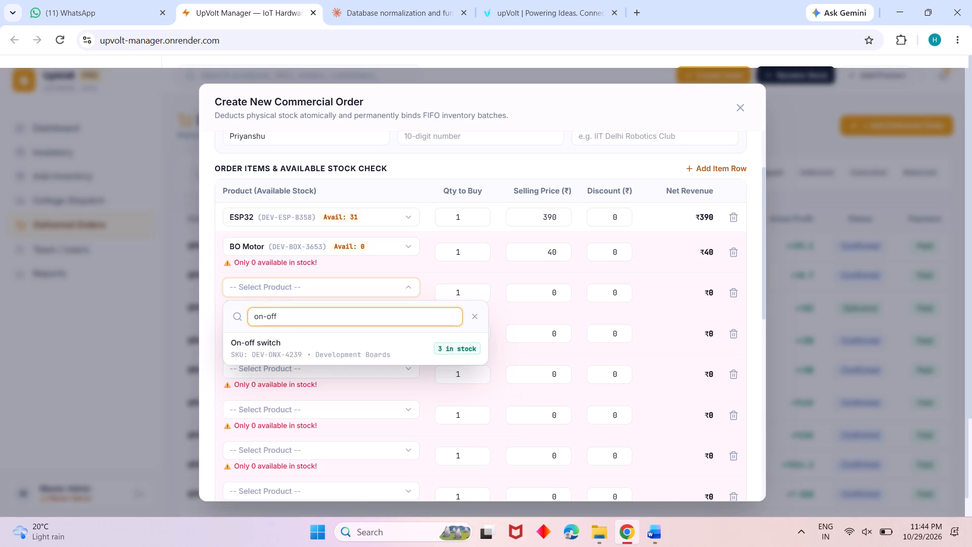
key(ctrl+BackSpace)
Search the third item row's product list for "temp" and for "tyre", clearing each search without choosing a product.
text(temp)
key(ctrl+BackSpace)
key(ctrl+BackSpace)
key(ctrl+BackSpace)
text(tmep)
key(BackSpace)
key(BackSpace)
key(BackSpace)
text(emp)
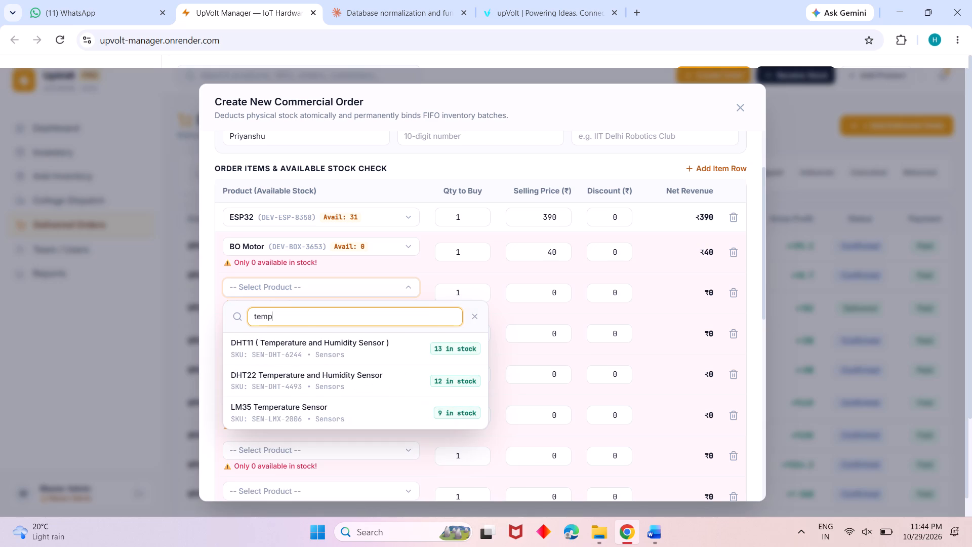
key(ctrl+BackSpace)
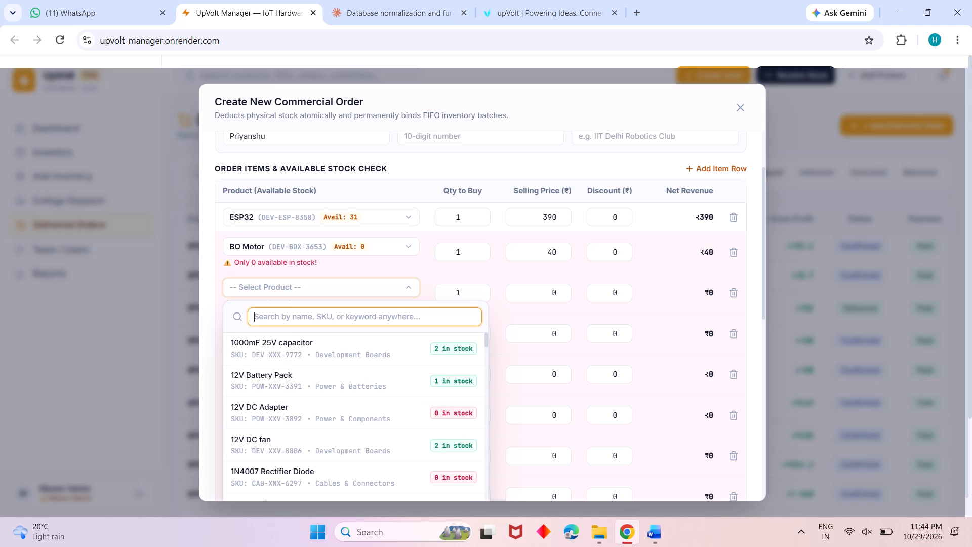
text(tyre)
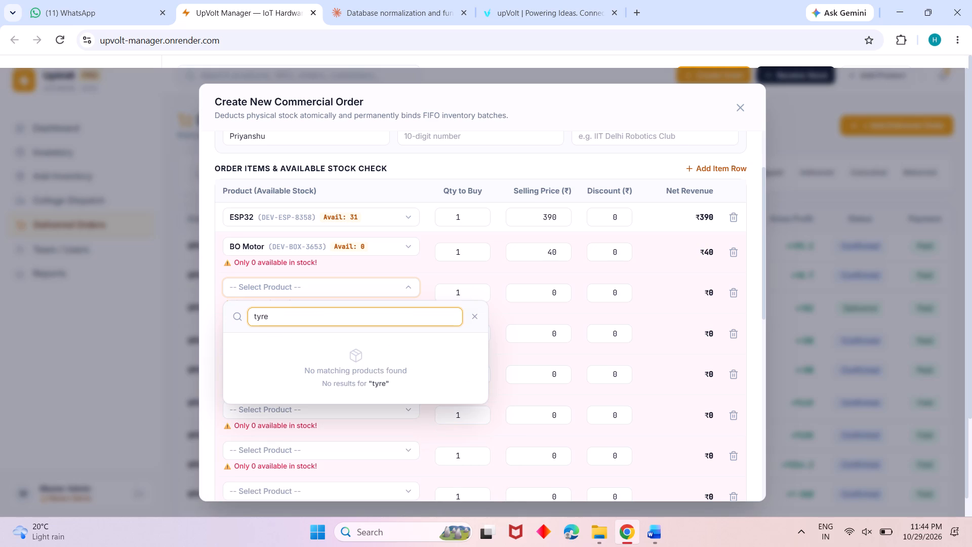
key(ctrl+BackSpace)
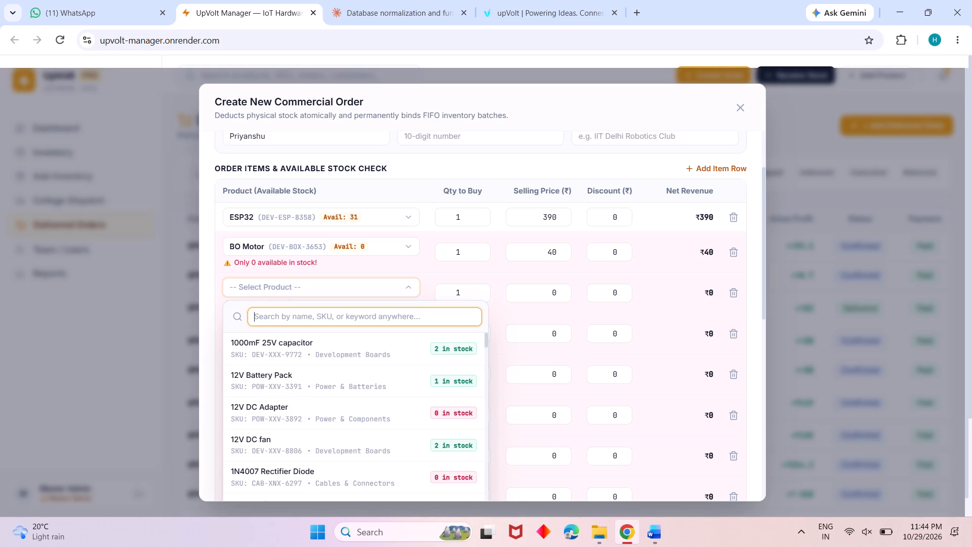
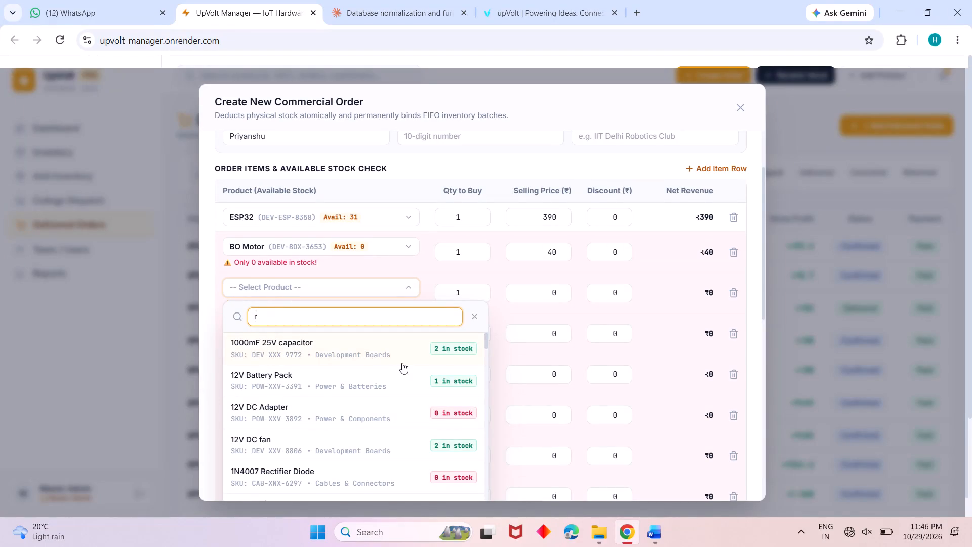
Clear the third item row's product search and close the new commercial order form without creating the order.
key(ctrl+BackSpace)
click(742, 108)
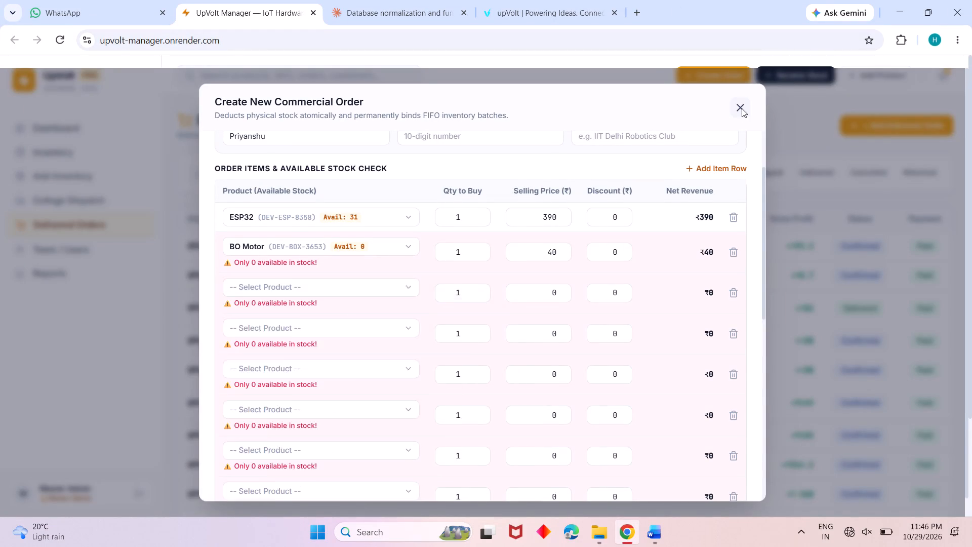
Search the hardware inventory for "tyre" and clear the search.
click(63, 147)
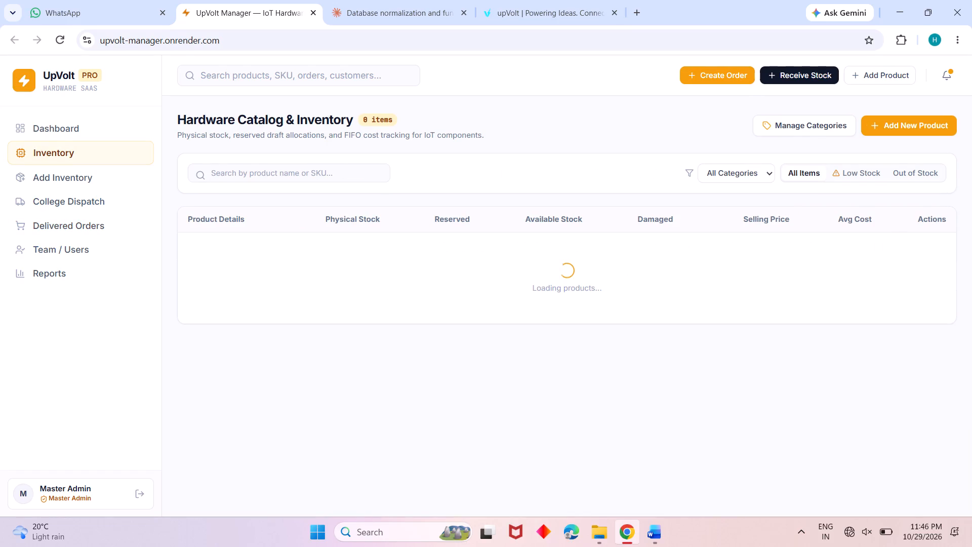
click(348, 174)
key(t)
text(yre)
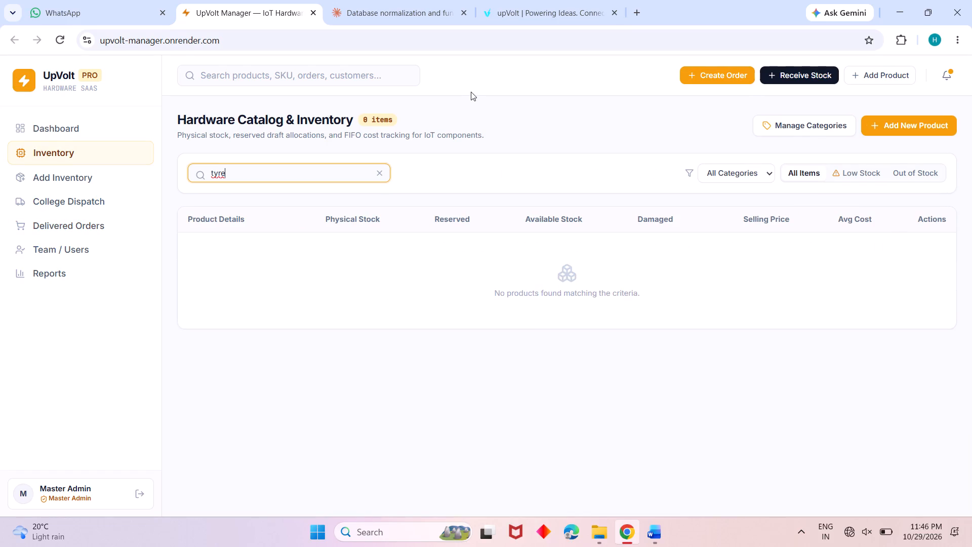
key(ctrl+BackSpace)
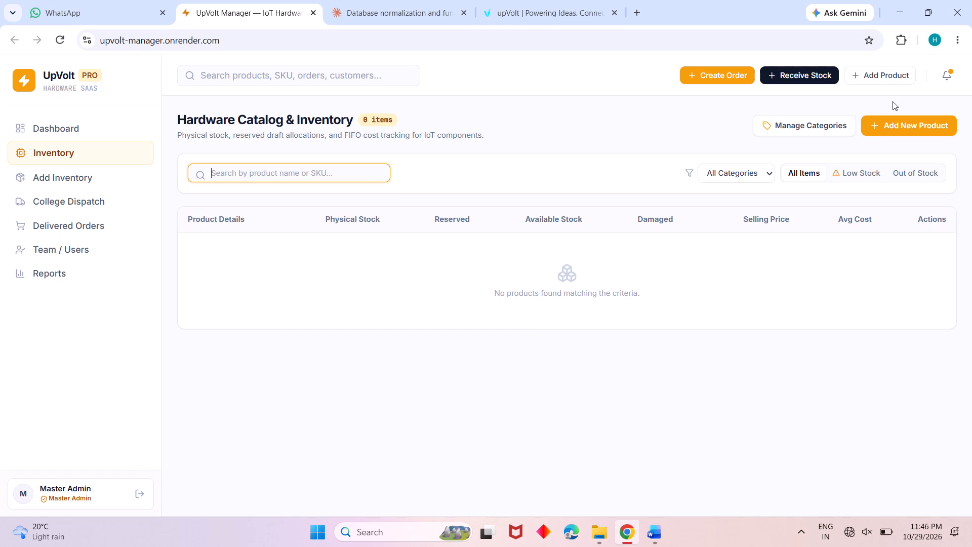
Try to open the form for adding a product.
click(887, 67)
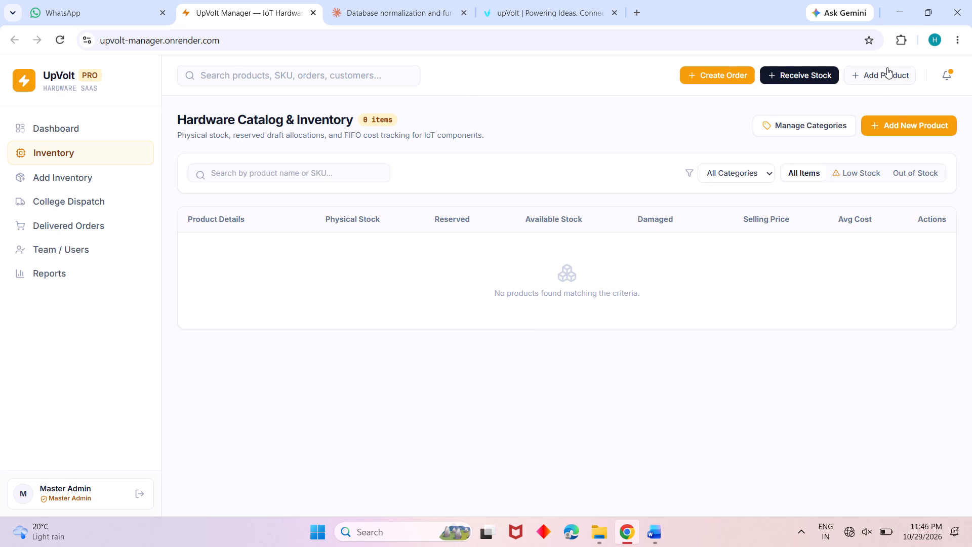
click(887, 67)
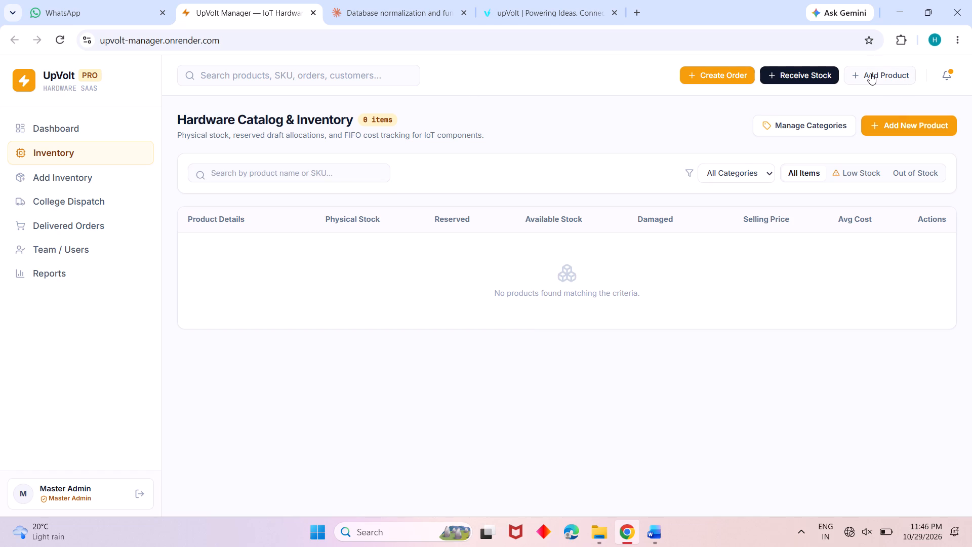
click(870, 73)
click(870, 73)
Search the hardware inventory for "tyre", "wheel" and "jumper", clearing each search.
click(308, 174)
text(tyre)
key(ctrl+BackSpace)
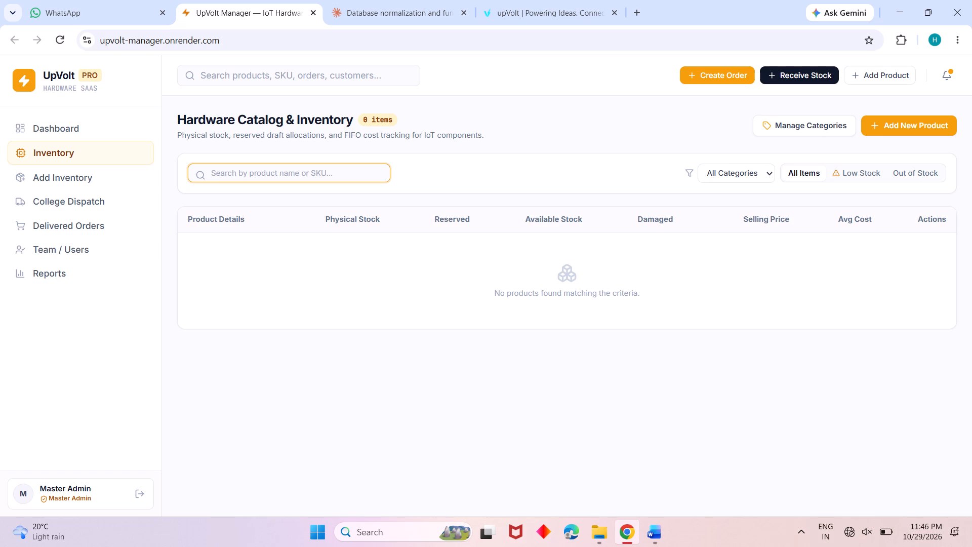
text(wheer)
key(BackSpace)
key(l)
key(Return)
key(ctrl+BackSpace)
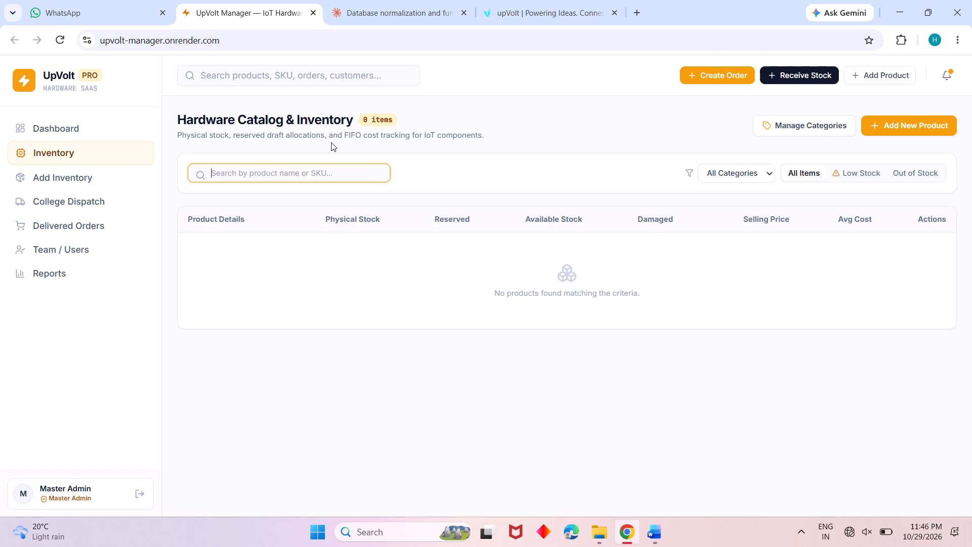
text(jumper)
key(ctrl+BackSpace)
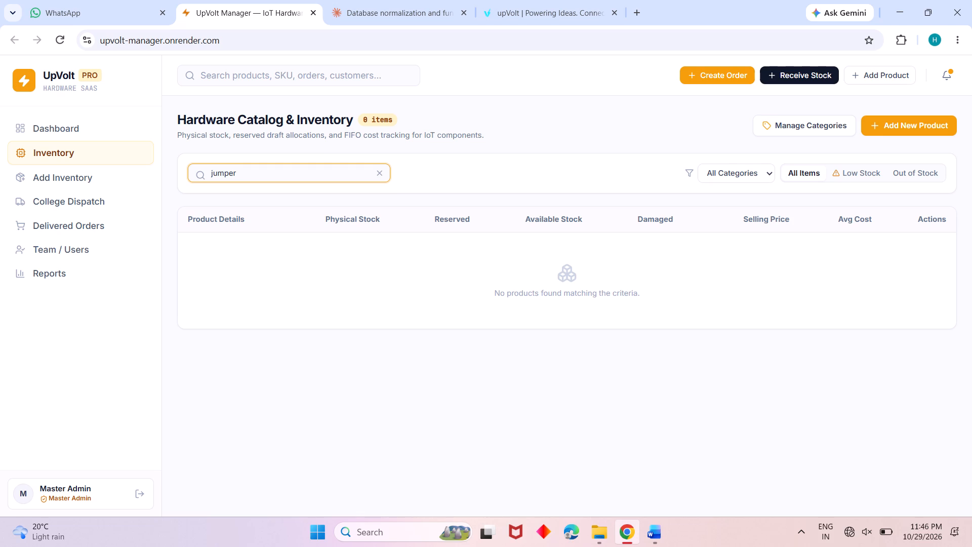
key(ctrl+BackSpace)
Reload the UpVolt Manager page and try to open the dashboard.
click(66, 31)
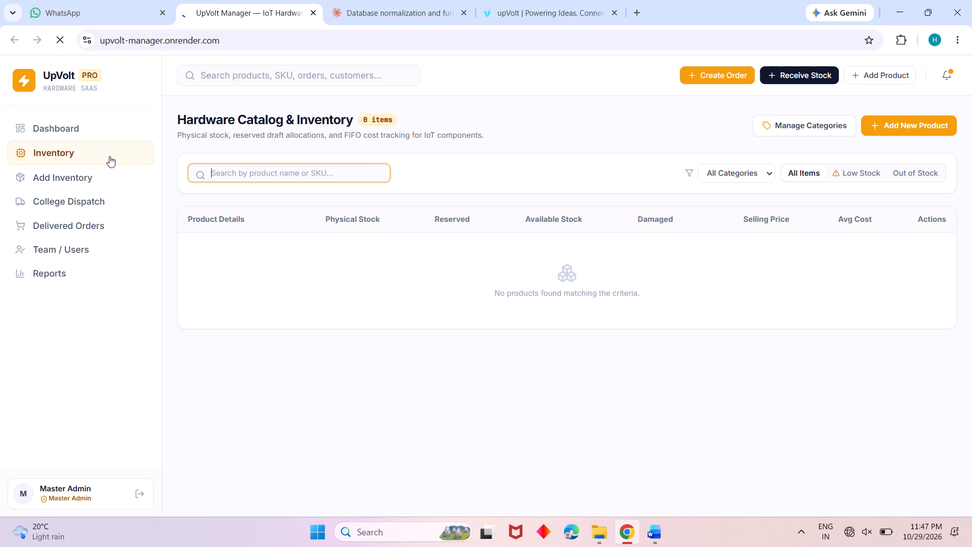
click(119, 126)
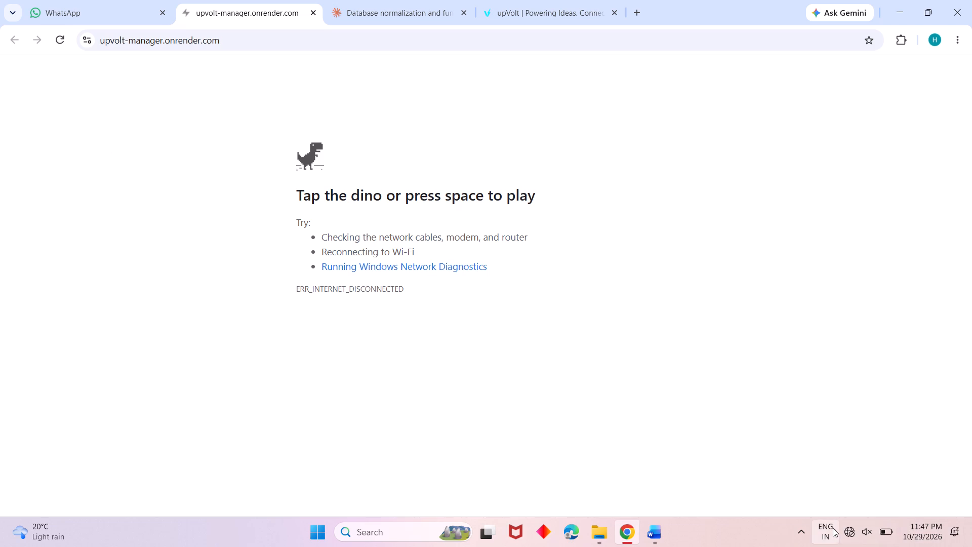
Open the list of available Wi-Fi networks to restore the internet connection.
click(856, 526)
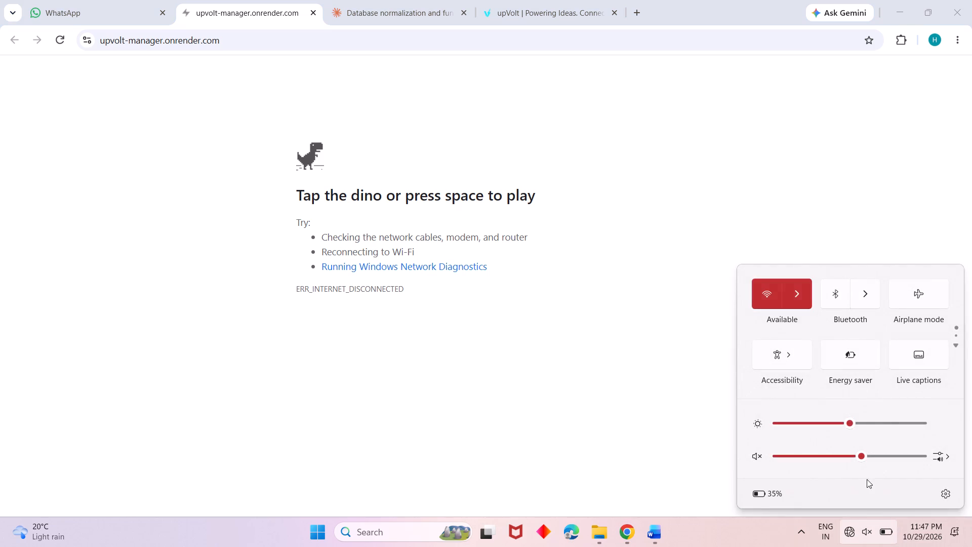
click(794, 306)
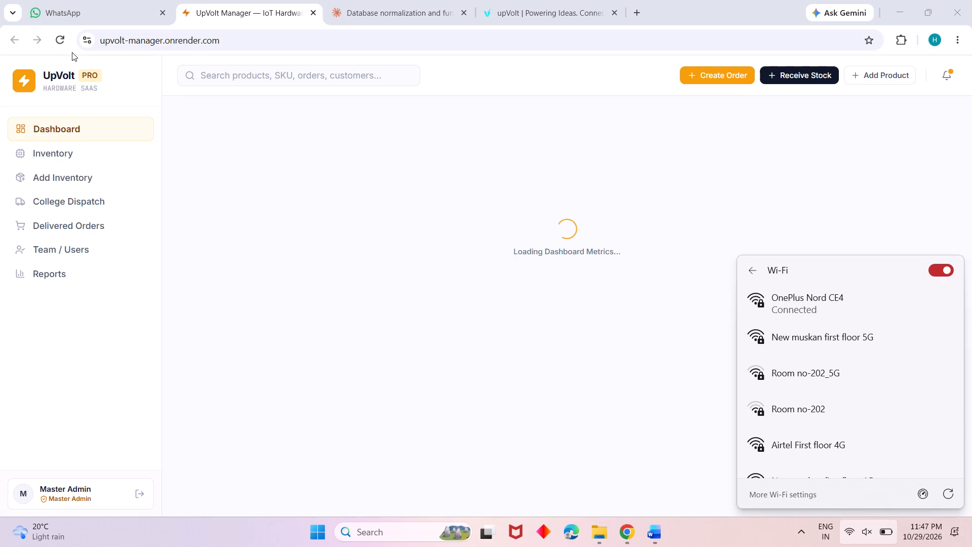
Return to the hardware inventory and search it for "tyre" and "wheel", clearing each search.
click(107, 153)
click(267, 175)
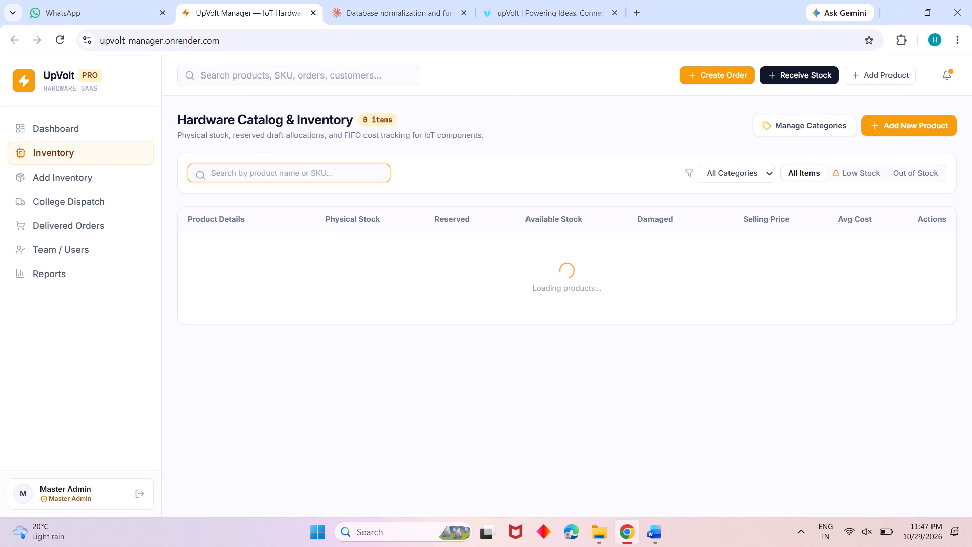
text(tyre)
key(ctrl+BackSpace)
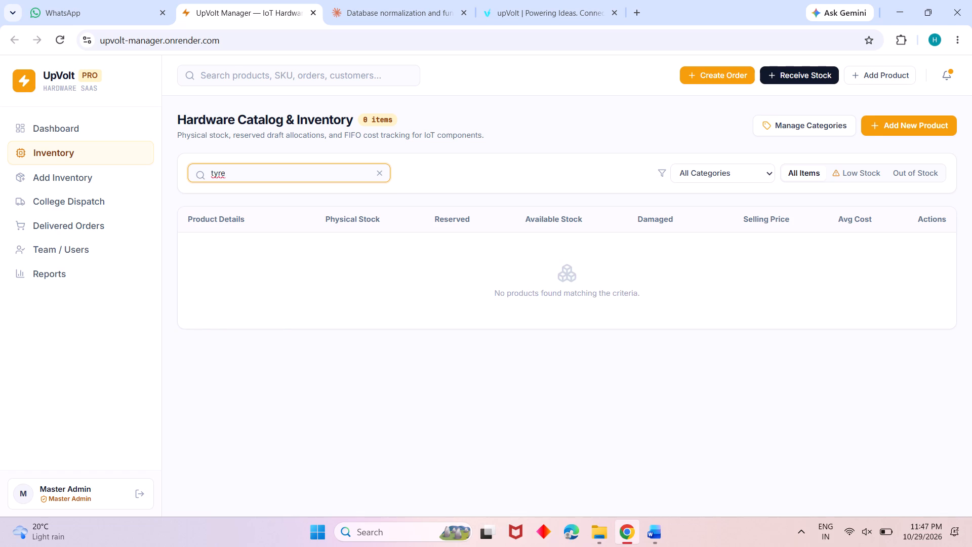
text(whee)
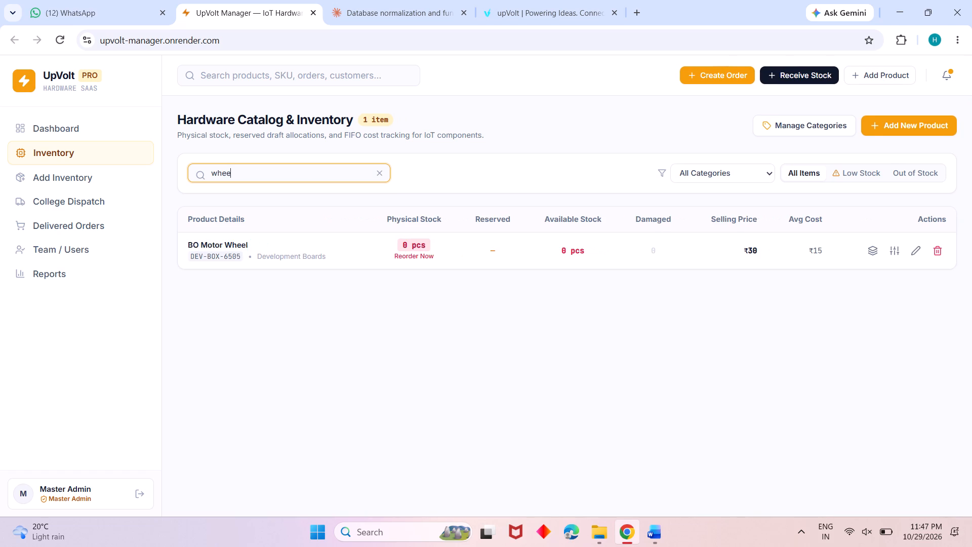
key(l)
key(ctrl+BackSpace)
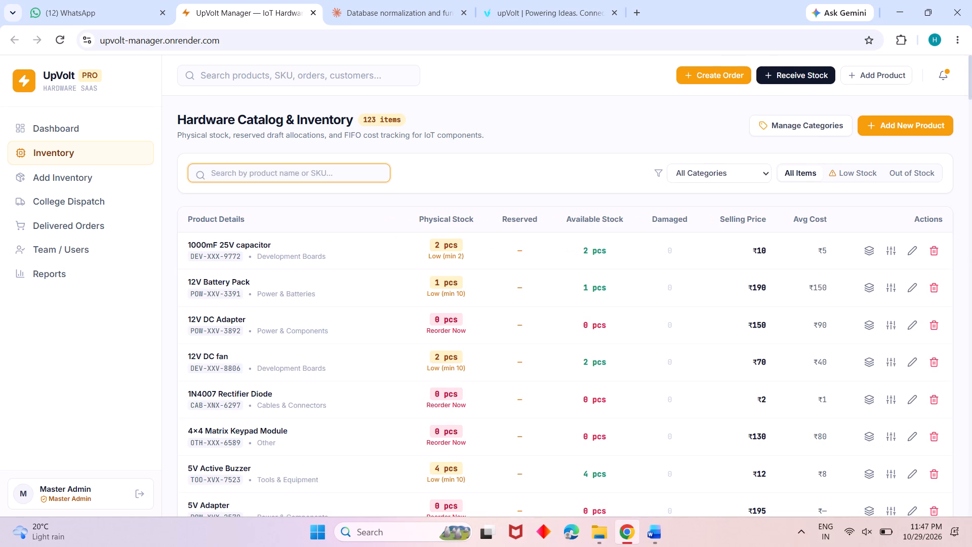
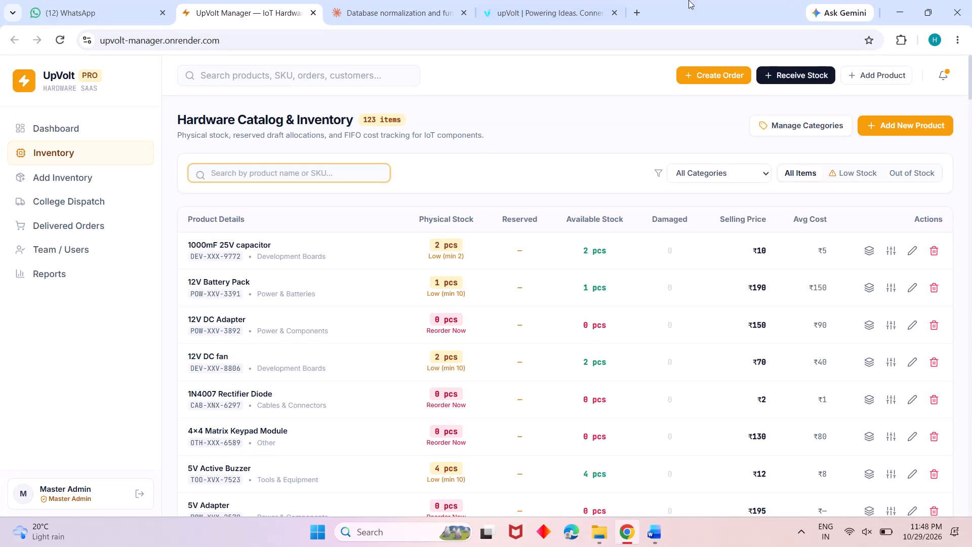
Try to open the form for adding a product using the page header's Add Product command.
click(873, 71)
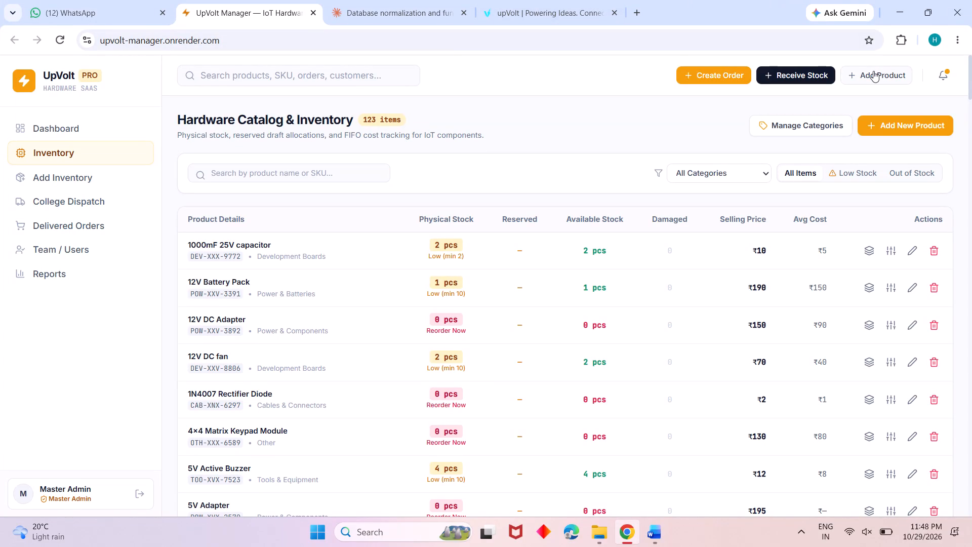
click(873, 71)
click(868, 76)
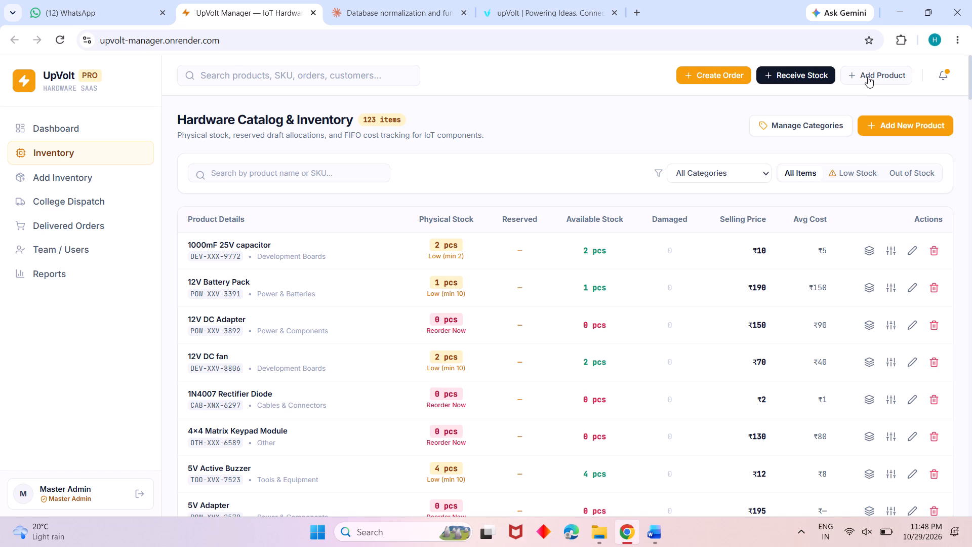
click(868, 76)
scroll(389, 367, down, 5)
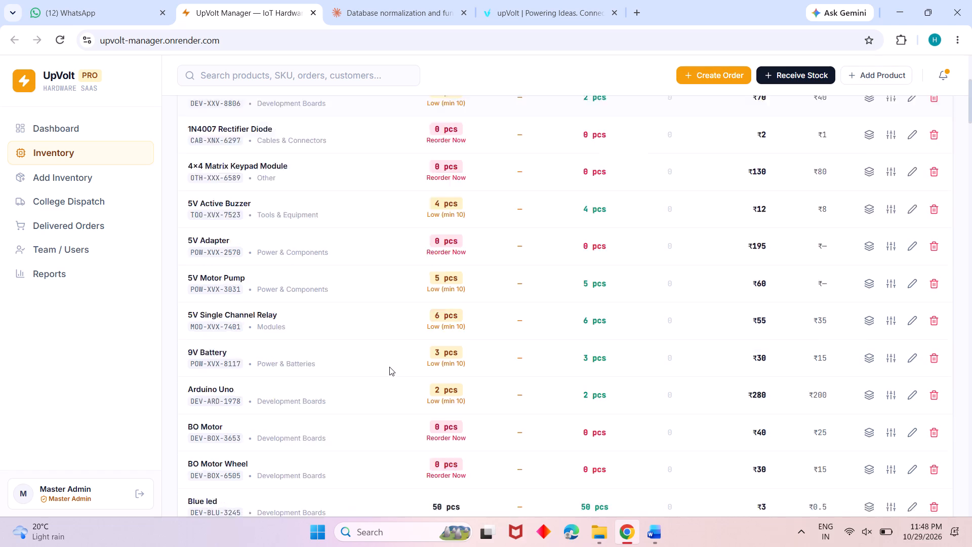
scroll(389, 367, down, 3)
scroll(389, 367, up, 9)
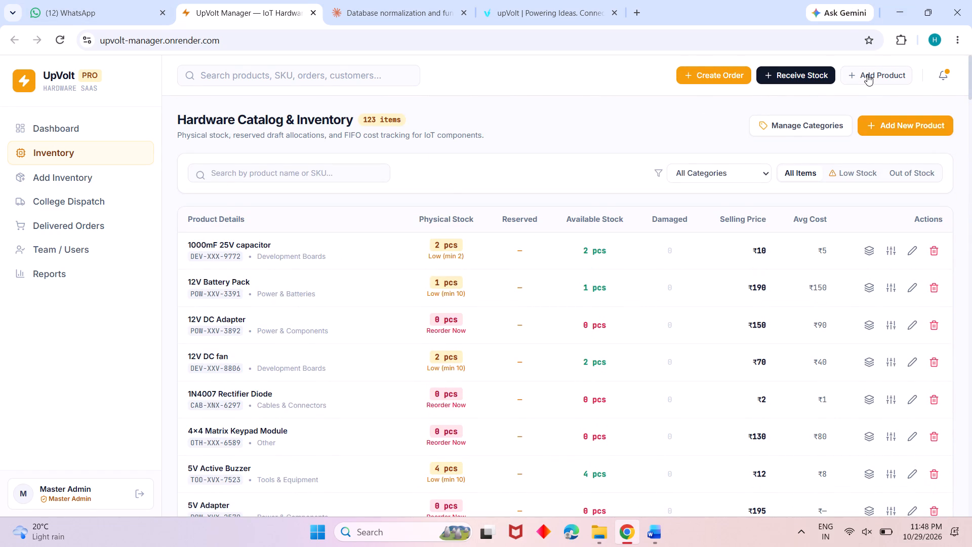
Open the Add New Hardware Product form from the inventory catalog and close it without creating a product.
click(899, 124)
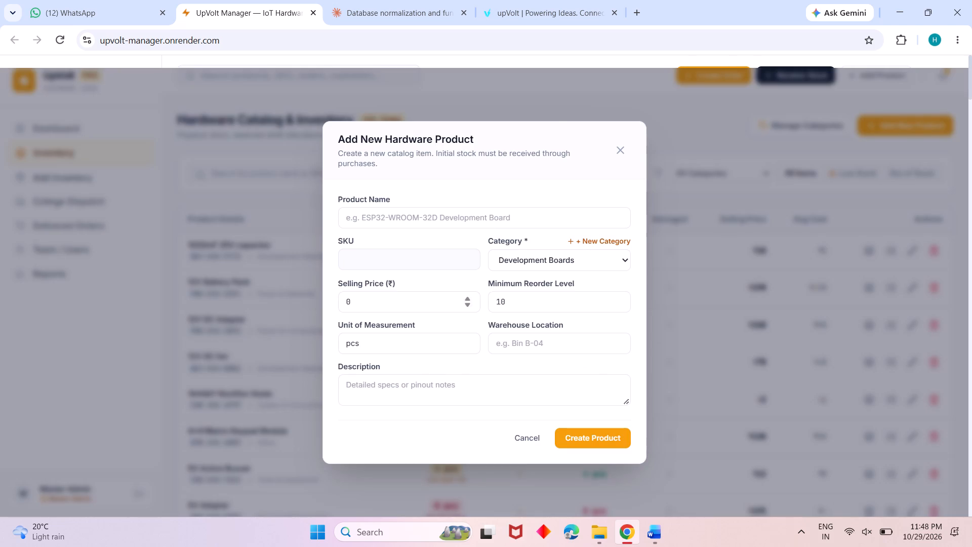
click(616, 148)
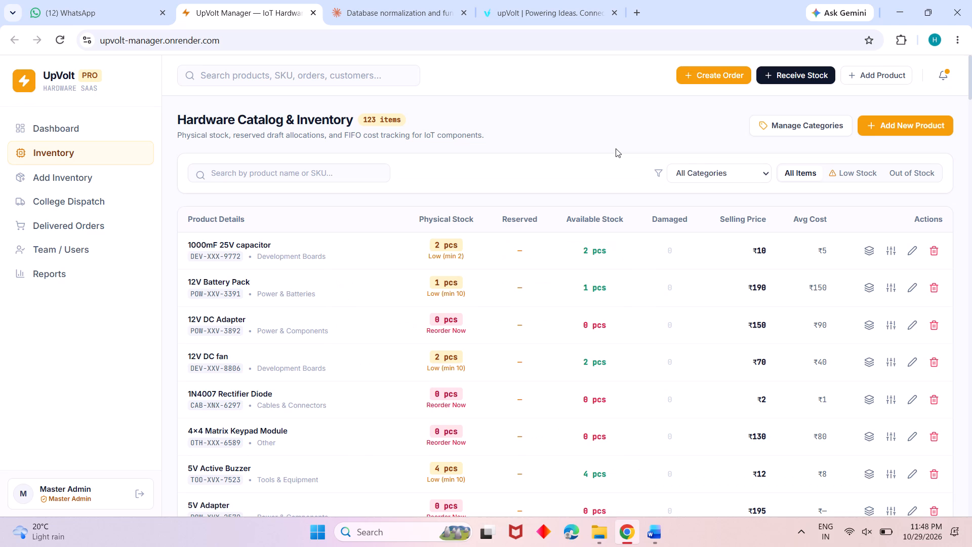
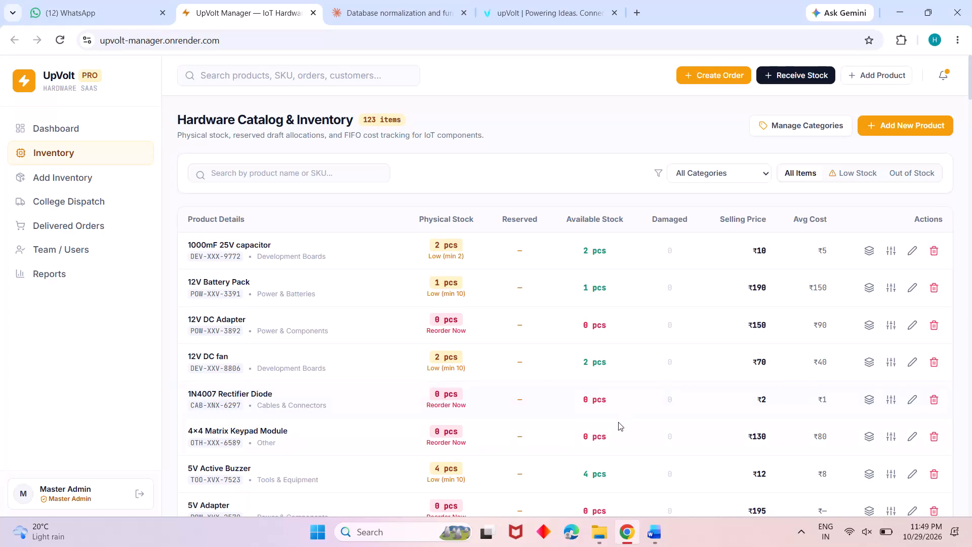
Open the Add New Hardware Product form from the inventory catalog and enter Tyre as the product name.
click(905, 124)
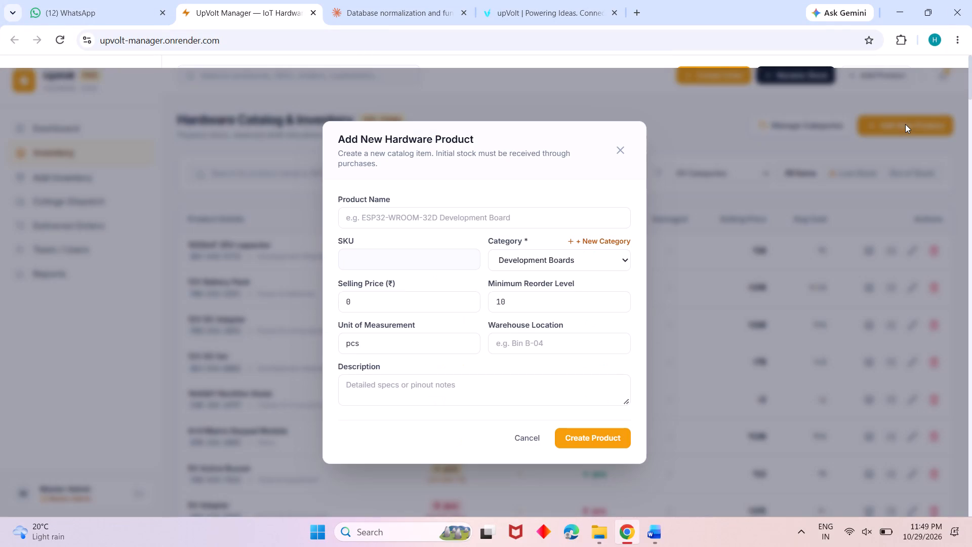
click(552, 209)
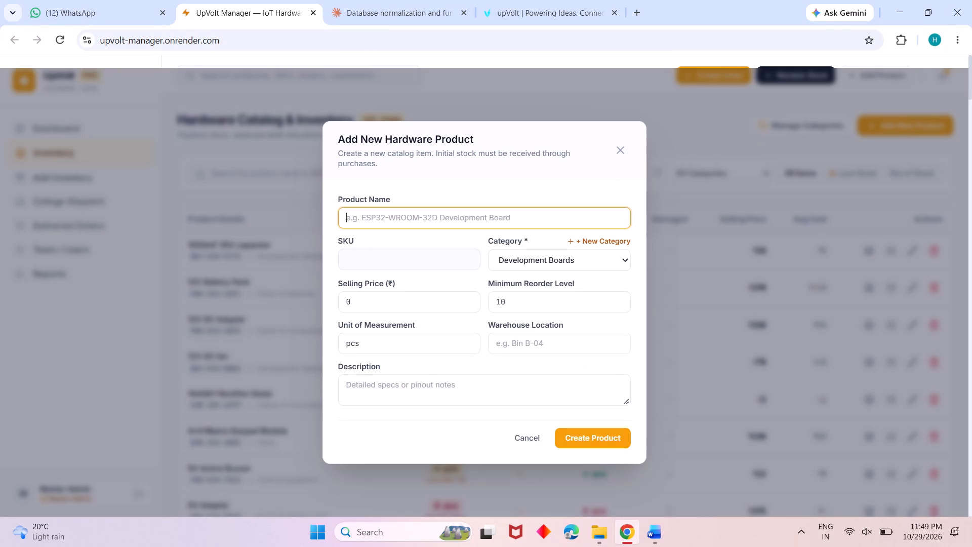
text(TY)
key(BackSpace)
text(ye)
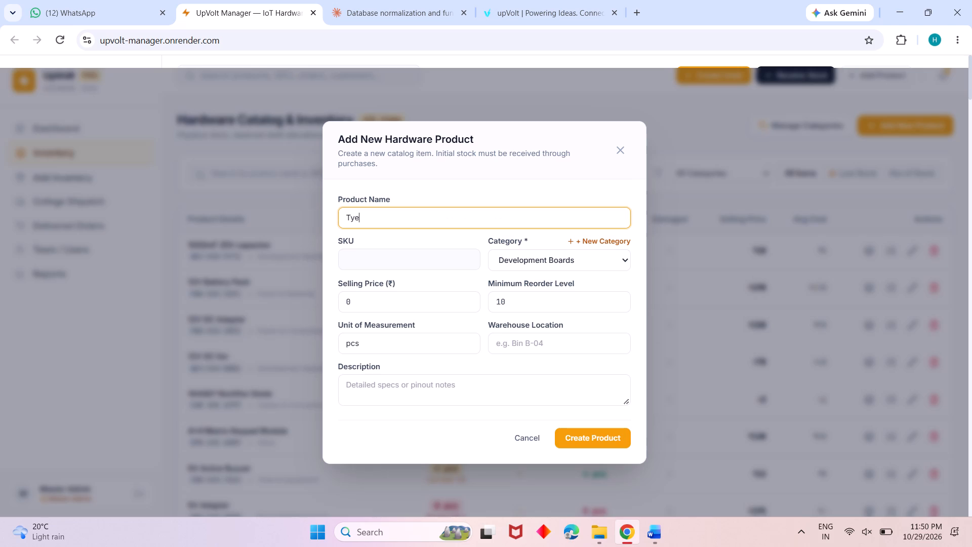
key(BackSpace)
text(re)
click(402, 311)
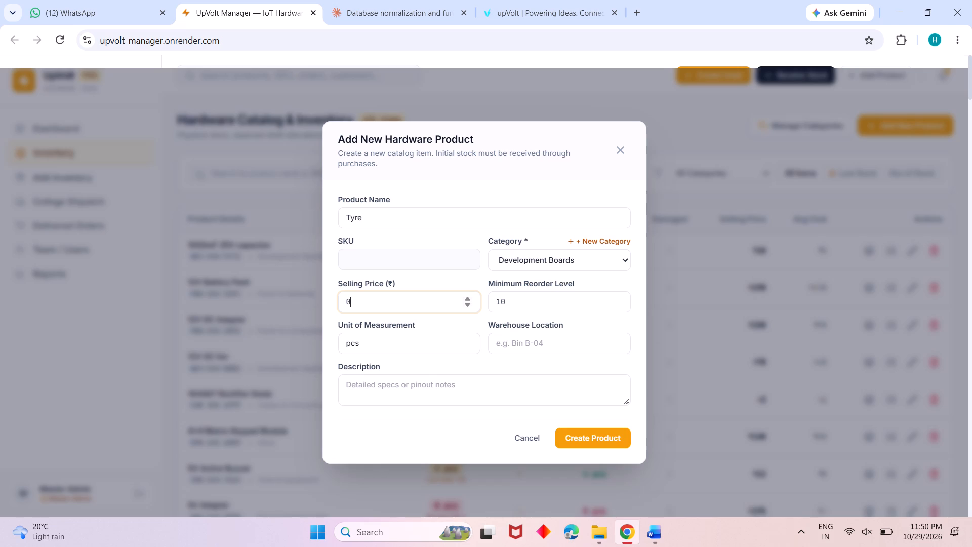
double_click(543, 266)
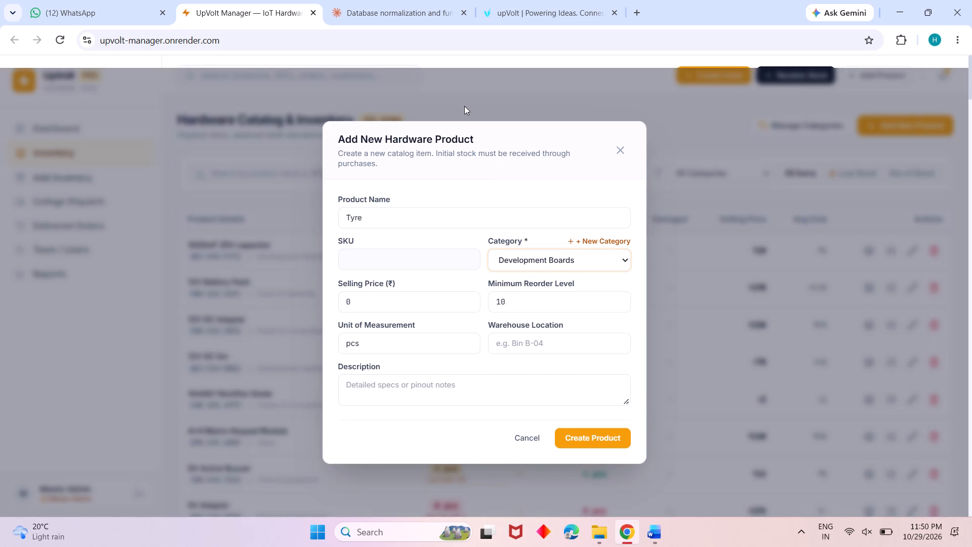
Switch to the upVolt Admin Portal and search the site's components for tyre.
click(591, 0)
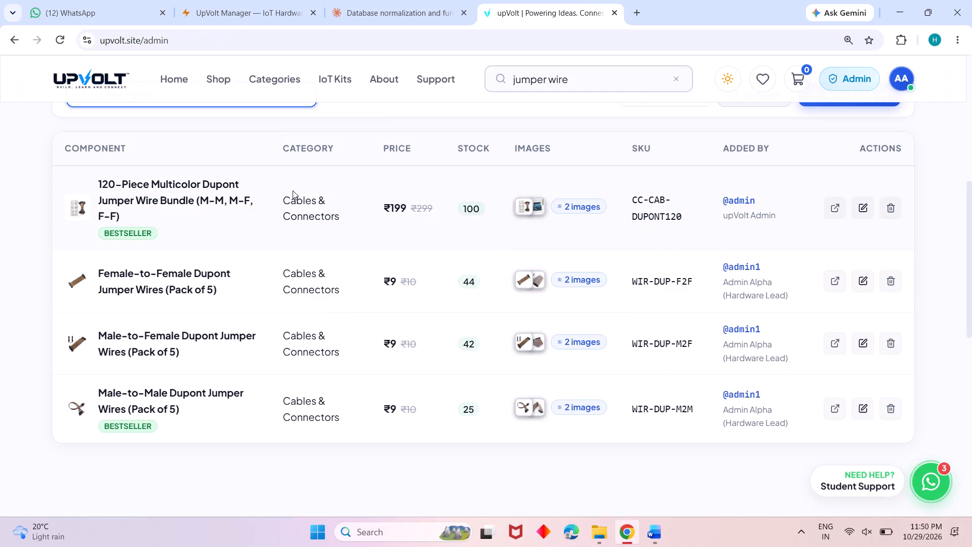
scroll(293, 190, up, 7)
click(606, 111)
ctrl+double_click(606, 111)
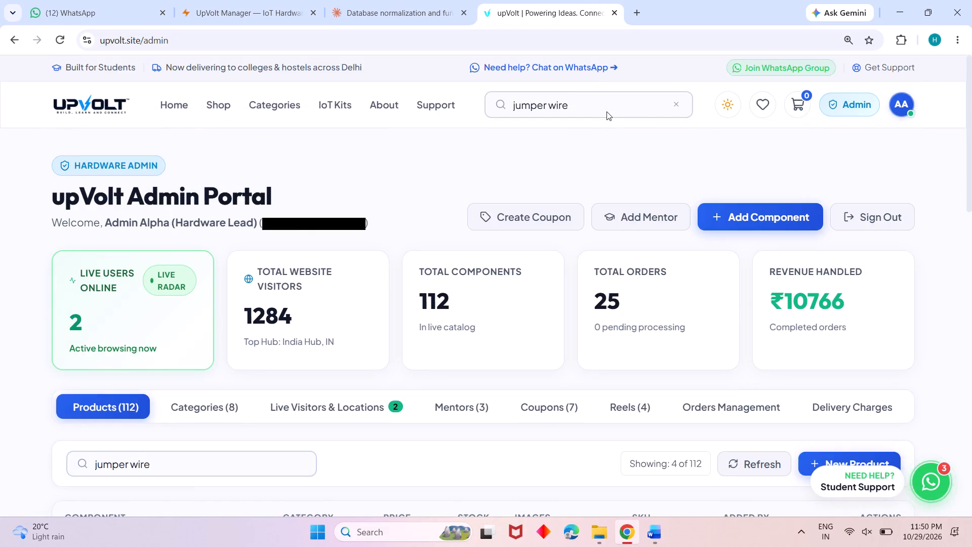
click(603, 110)
key(ctrl+BackSpace)
key(ctrl+BackSpace)
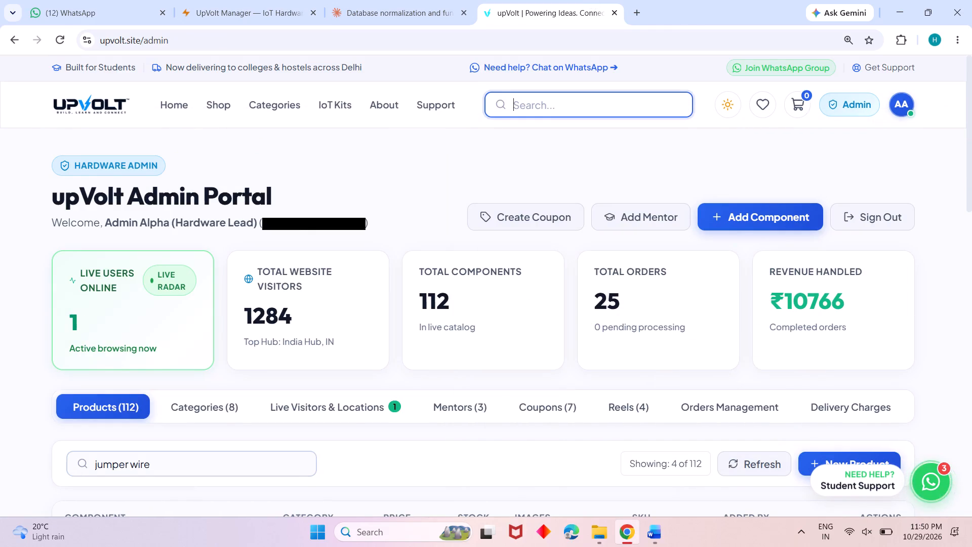
key(t)
text(yre)
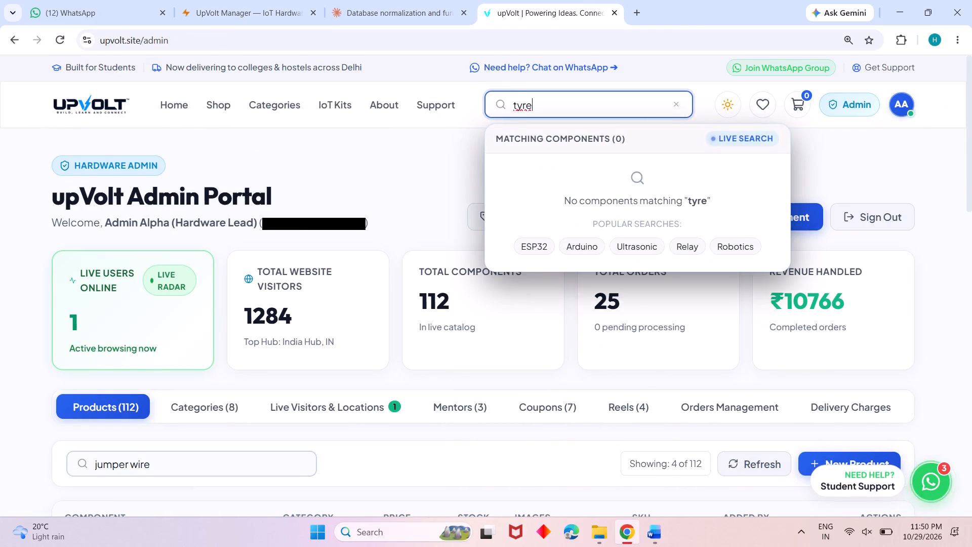
Search the site's components for wheel, clear the search and return to the UpVolt Manager product form.
key(ctrl+BackSpace)
key(ctrl+BackSpace)
text(wheel)
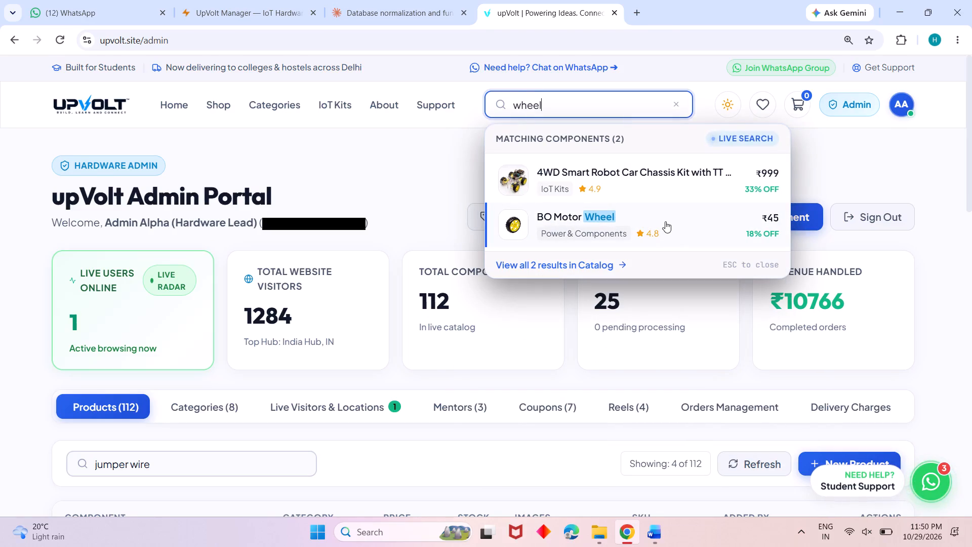
key(ctrl+BackSpace)
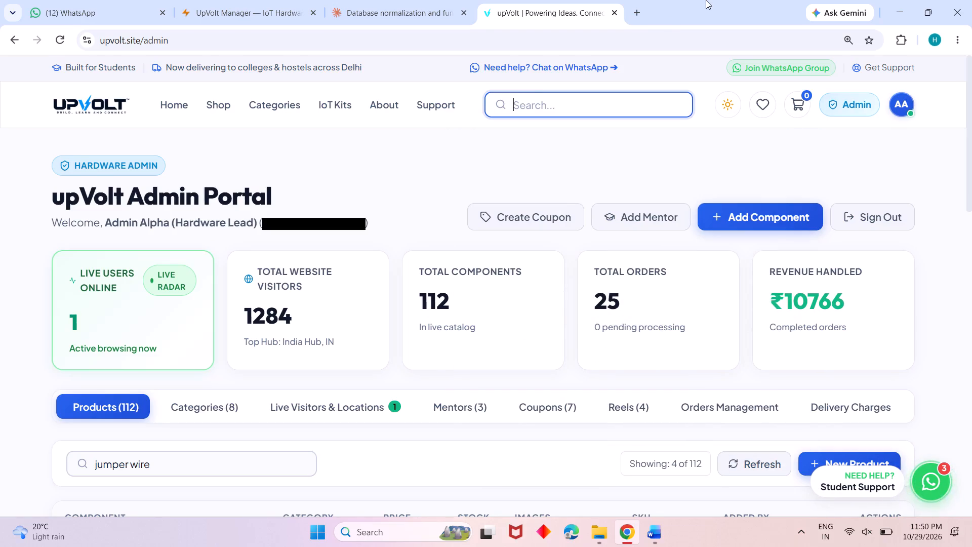
double_click(239, 0)
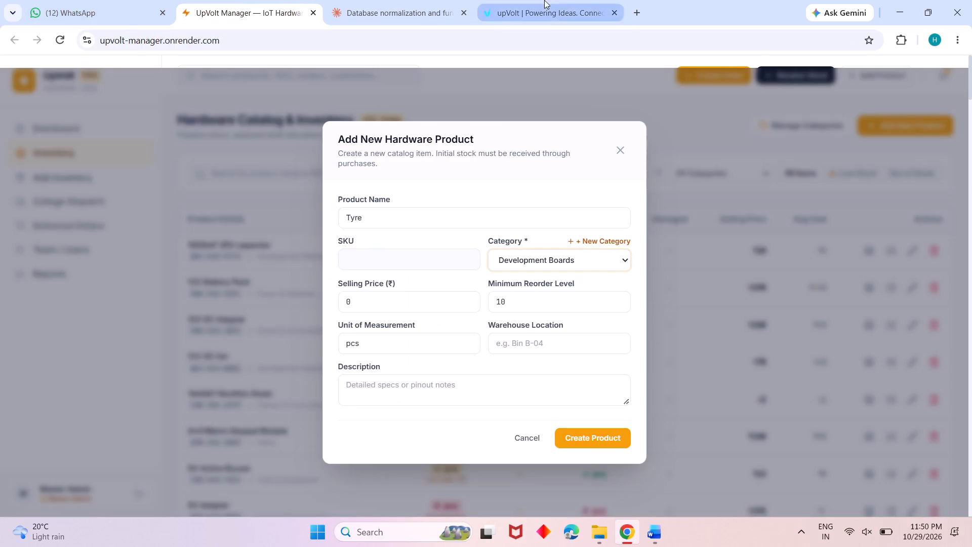
Go back to the upVolt Admin Portal and search the site's components for wheel again.
click(544, 0)
click(571, 125)
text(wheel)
click(579, 108)
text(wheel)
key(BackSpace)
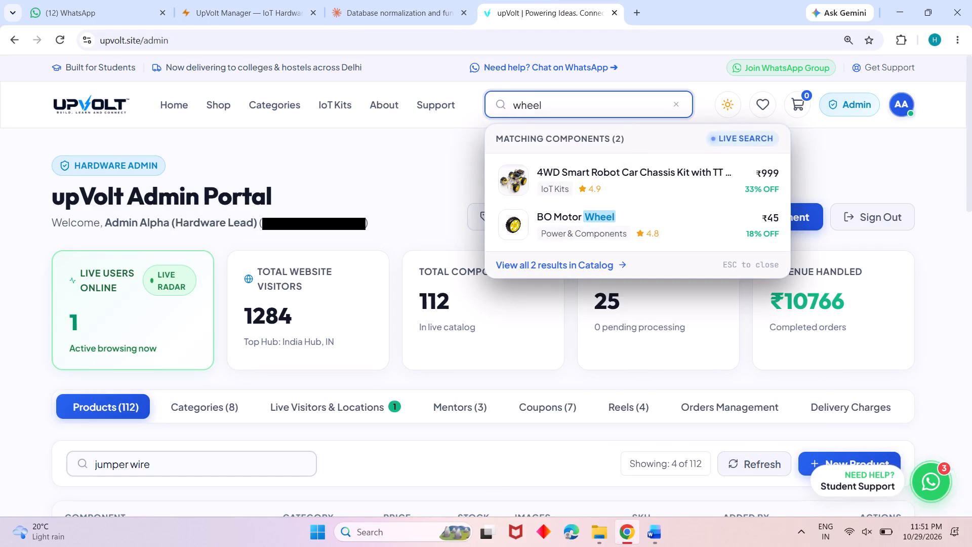
Clear the wheel search in the upVolt Admin Portal and switch back to the Add New Hardware Product form in UpVolt Manager.
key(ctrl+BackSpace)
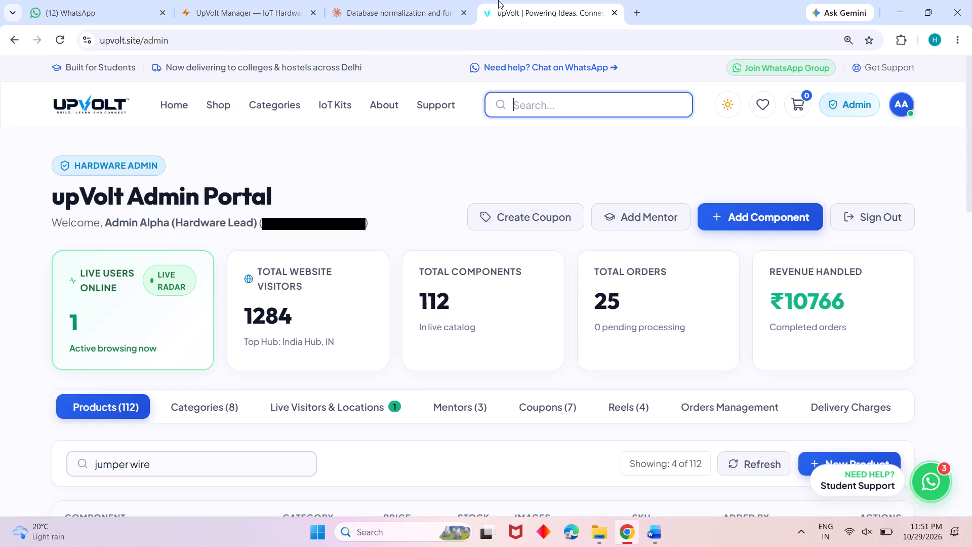
click(222, 0)
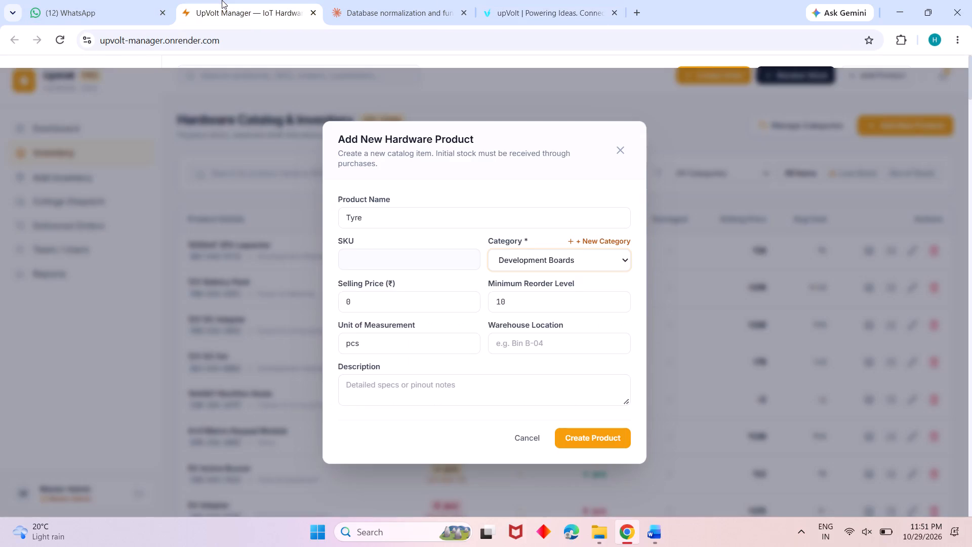